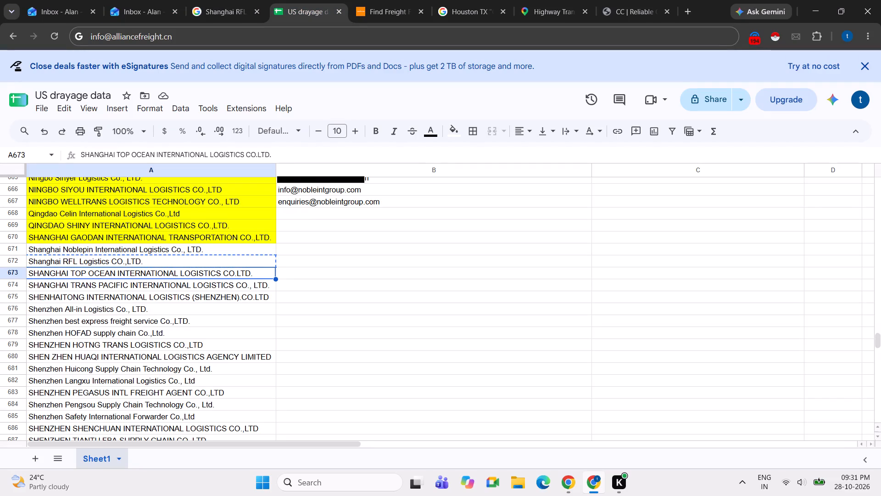
# Copy the company name SHANGHAI TOP OCEAN INTERNATIONAL LOGISTICS CO.LTD. from cell A673 and search Google for it.
pyautogui.hotkey('ctrl', 'c')
pyautogui.click(227, 0)
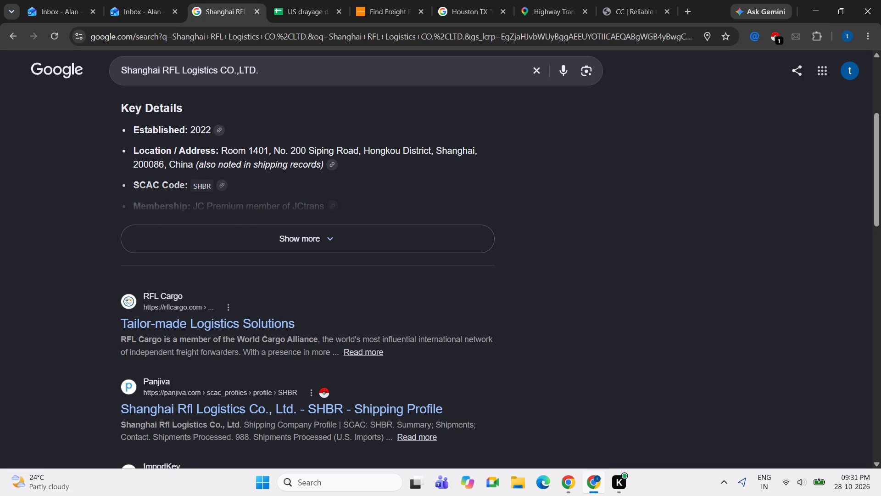
pyautogui.click(226, 41)
pyautogui.hotkey('ctrl', 'v')
pyautogui.press('Return')
pyautogui.press('Return')
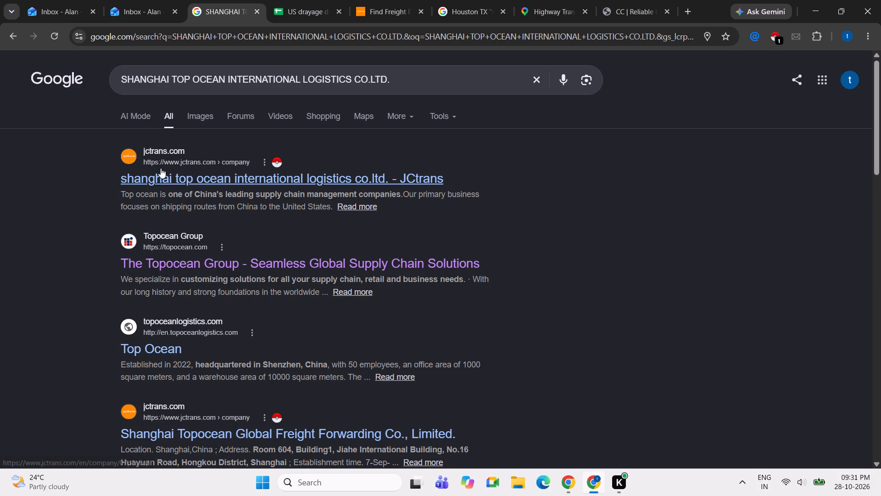
# Open the Contact Us page on the topoceanlogistics.com site, proceeding without a secure connection, and check its emails with Email Hunter.
pyautogui.click(151, 343)
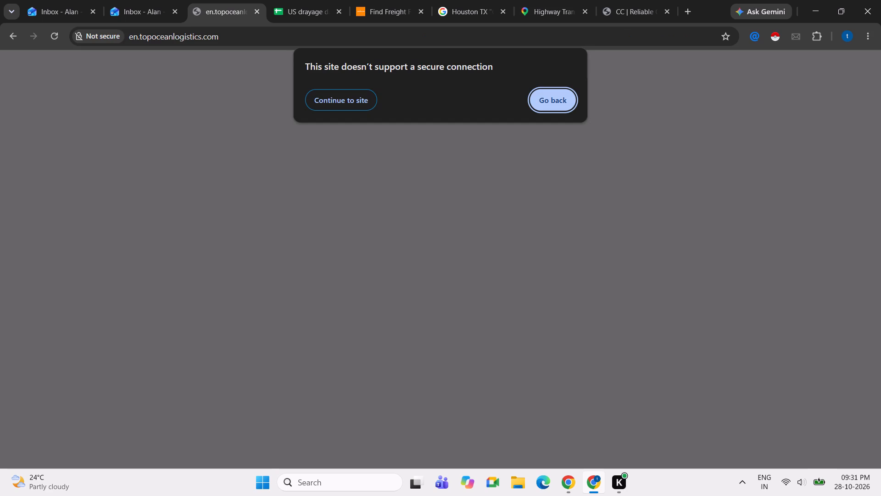
pyautogui.click(327, 106)
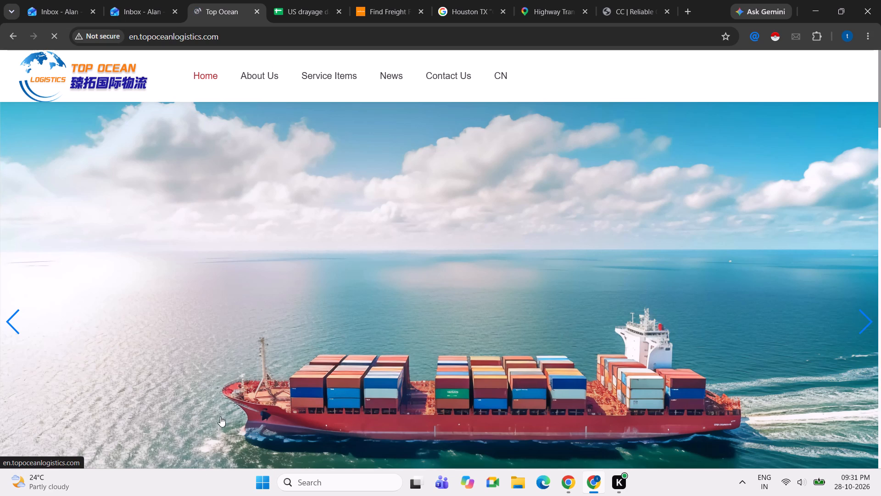
pyautogui.click(465, 65)
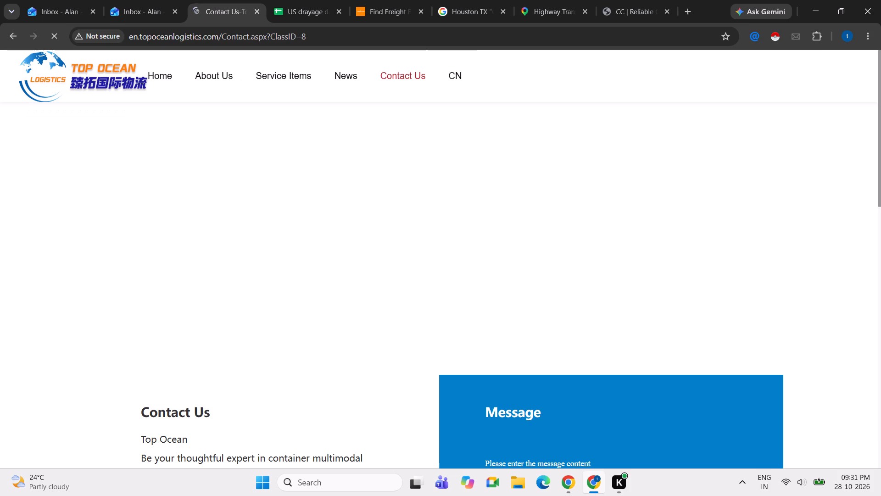
pyautogui.click(752, 41)
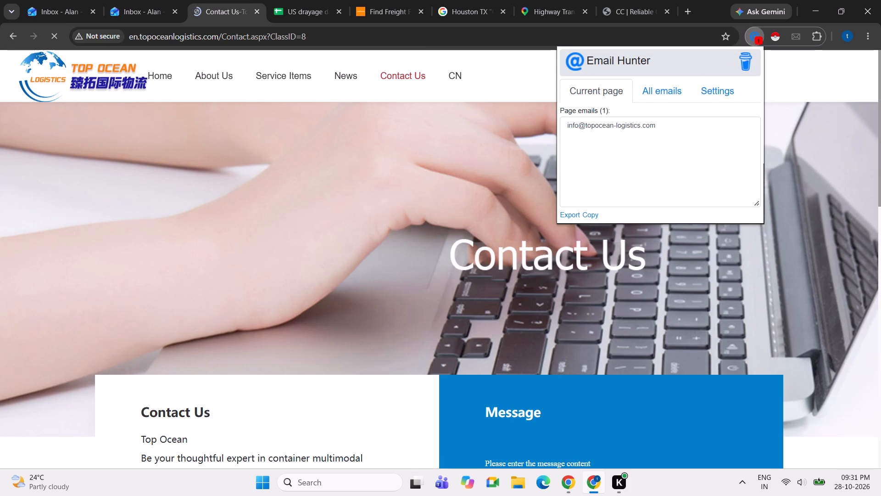
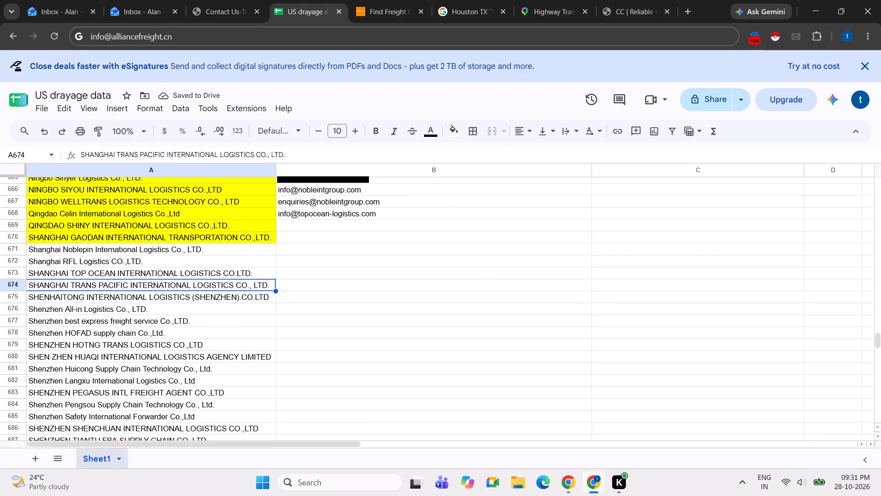
# Copy the company name SHANGHAI TRANS PACIFIC INTERNATIONAL LOGISTICS CO., LTD. from cell A674 and search Google for it.
pyautogui.hotkey('ctrl', 'c')
pyautogui.click(214, 13)
pyautogui.click(203, 29)
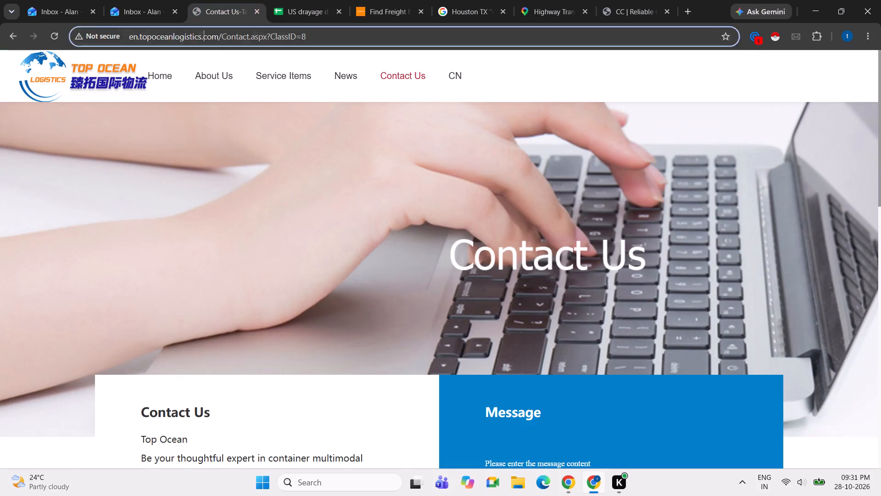
pyautogui.hotkey('ctrl', 'v')
pyautogui.press('Return')
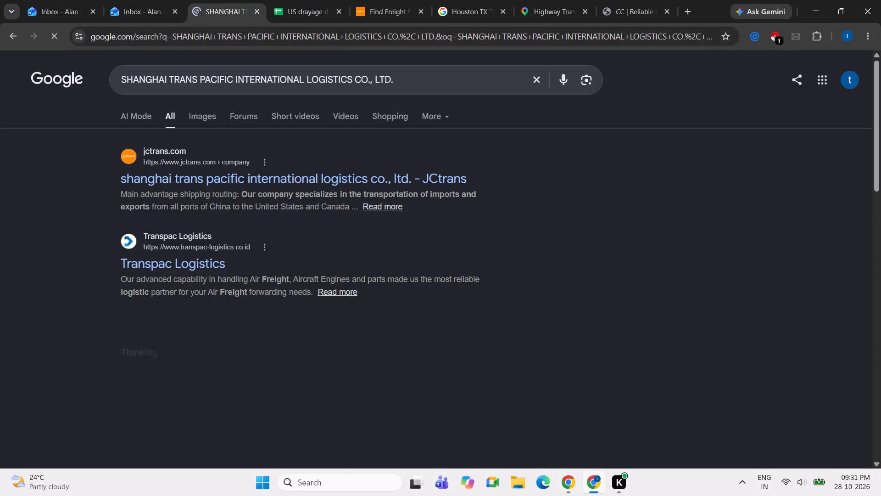
# Open the Contact Us page on the transpac-logistics.co.id site, check its emails with Email Hunter and review the listed offices.
pyautogui.click(191, 248)
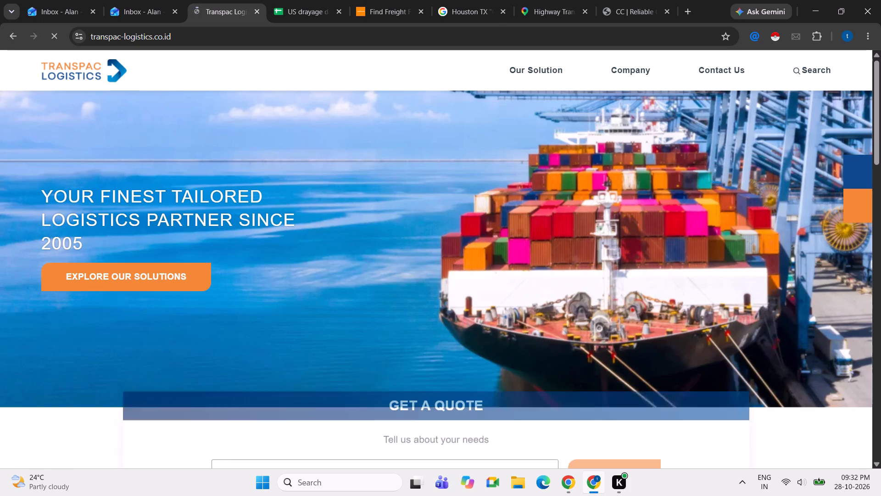
pyautogui.click(730, 70)
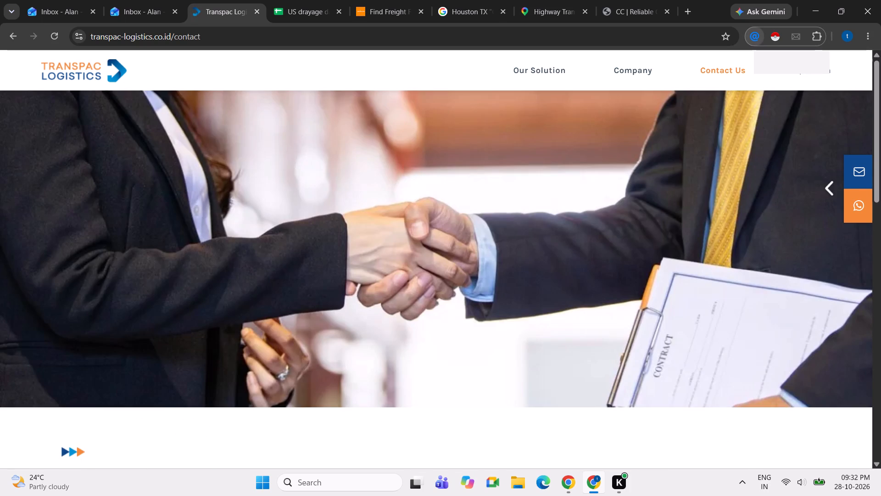
pyautogui.click(748, 41)
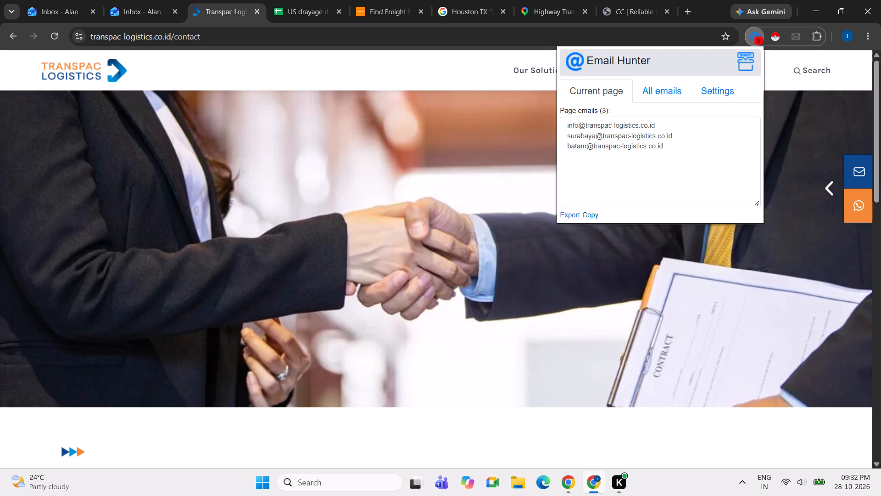
pyautogui.scroll(-4, 562, 237)
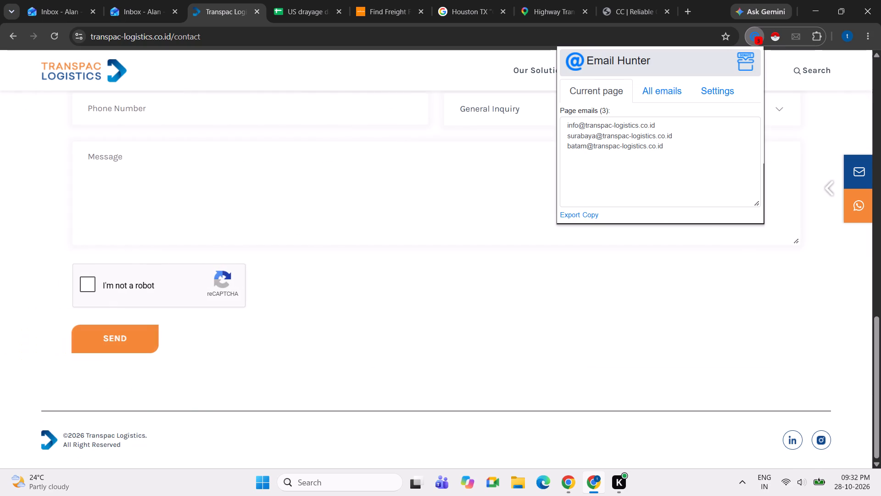
pyautogui.scroll(2, 385, 313)
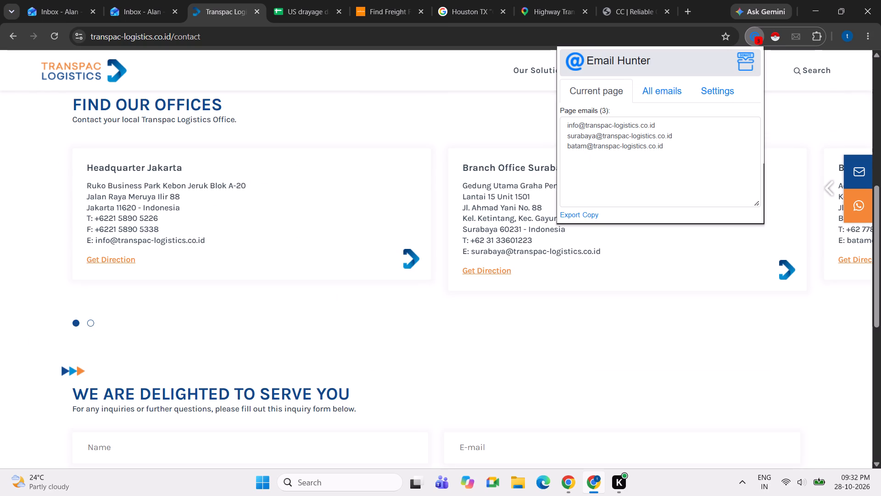
pyautogui.click(312, 235)
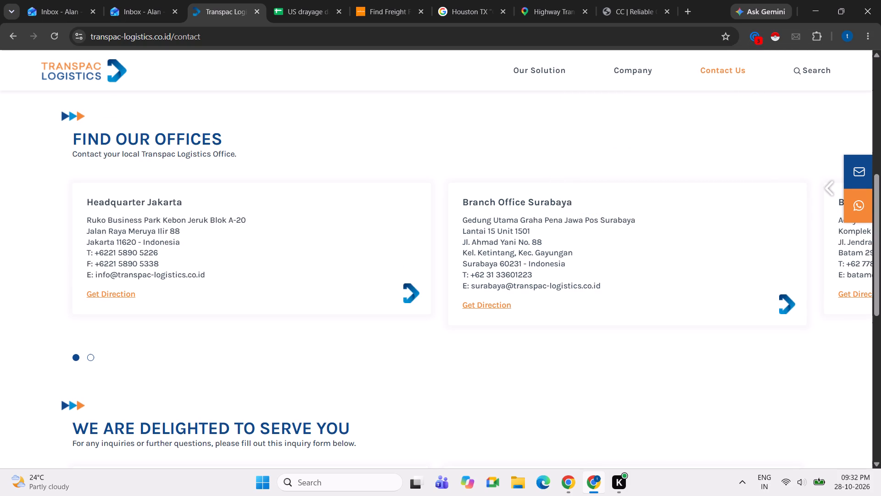
# Copy all the transpac-logistics.co.id page emails from Email Hunter and paste them into the US drayage data sheet starting at cell B669.
pyautogui.scroll(3, 580, 293)
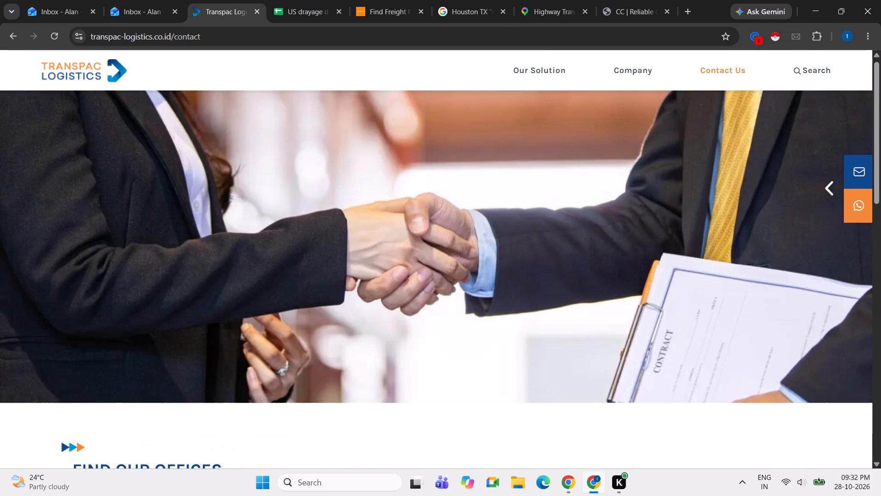
pyautogui.scroll(3, 582, 288)
pyautogui.click(757, 42)
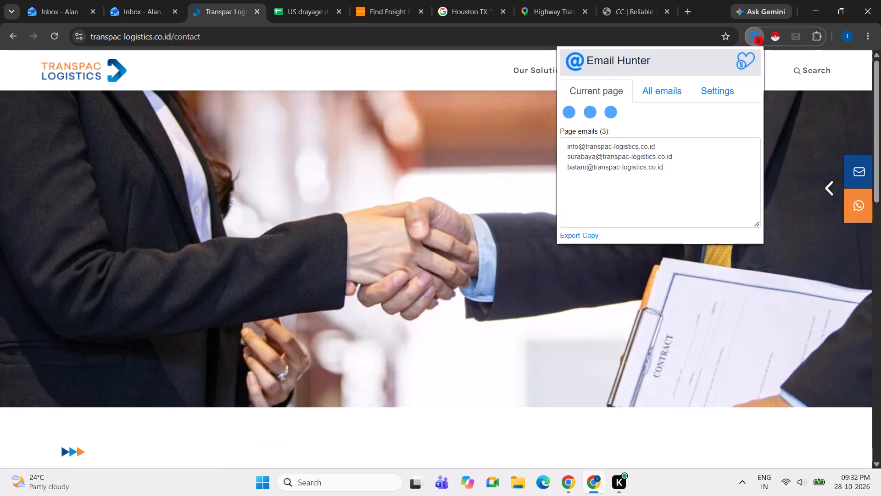
pyautogui.moveTo(675, 156); pyautogui.dragTo(556, 123)
pyautogui.hotkey('ctrl', 'c')
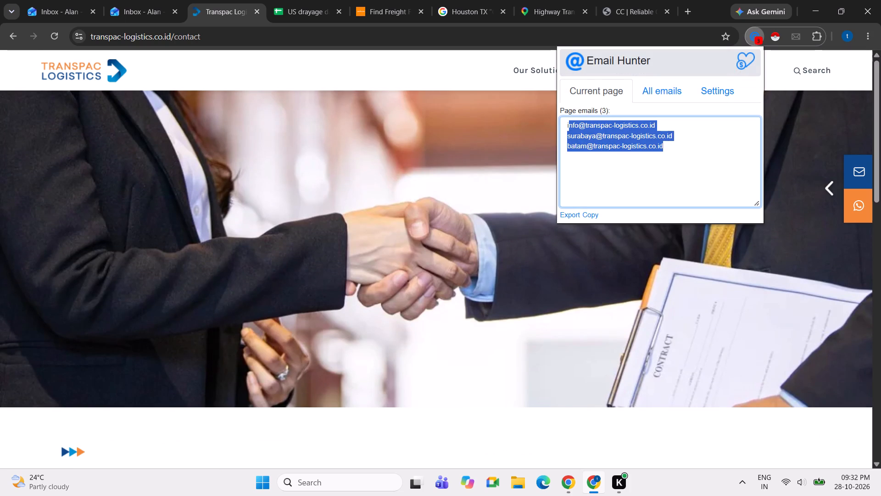
pyautogui.click(319, 0)
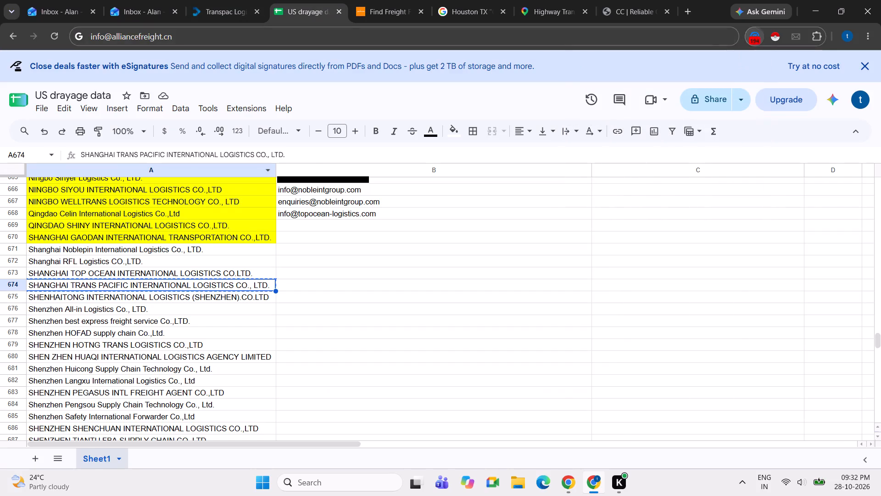
pyautogui.click(313, 222)
pyautogui.hotkey('ctrl', 'v')
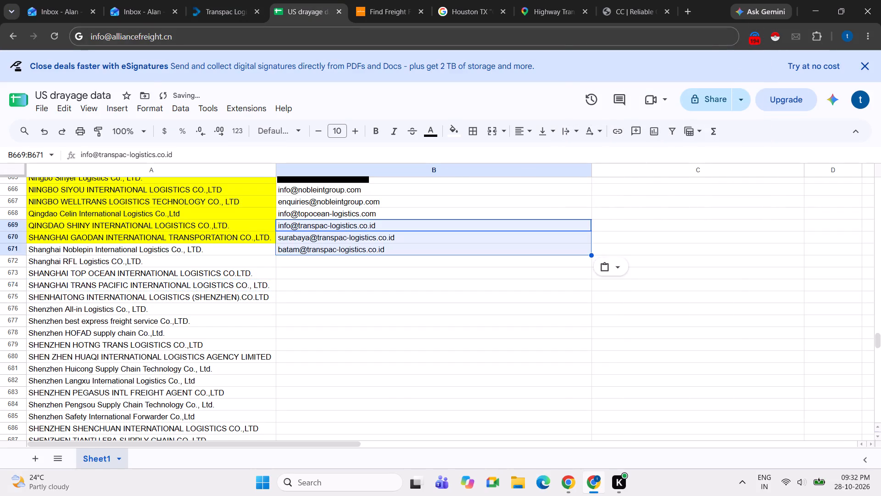
# Copy the company name SHENHAITONG INTERNATIONAL LOGISTICS (SHENZHEN).CO.LTD from cell A675 and search Google for it.
pyautogui.click(218, 295)
pyautogui.hotkey('ctrl', 'c')
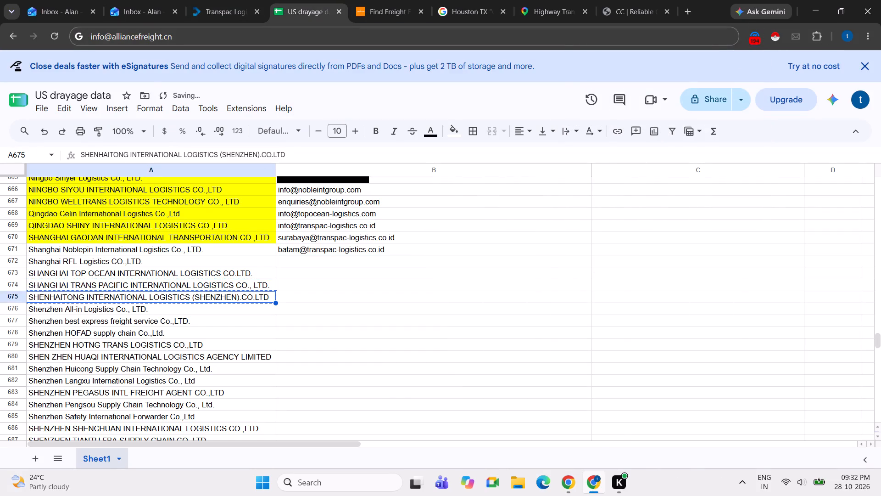
pyautogui.click(222, 6)
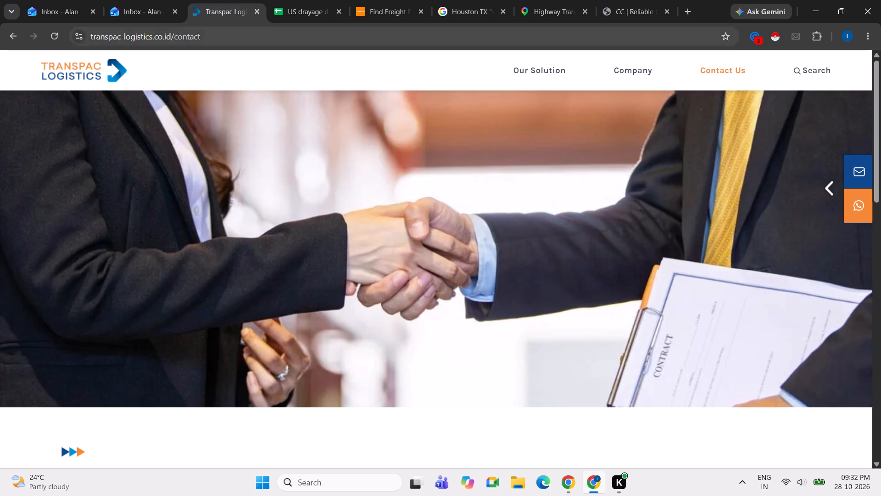
pyautogui.click(246, 40)
pyautogui.hotkey('ctrl', 'v')
pyautogui.press('Return')
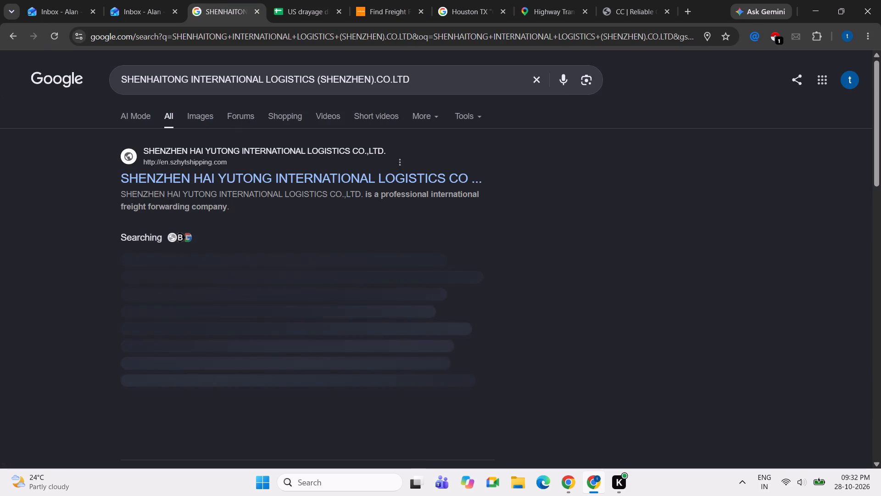
# Open the Shenzhen Hai Yutong site en.szhytshipping.com from the search results, proceeding without a secure connection, and go to its Contact page.
pyautogui.click(231, 173)
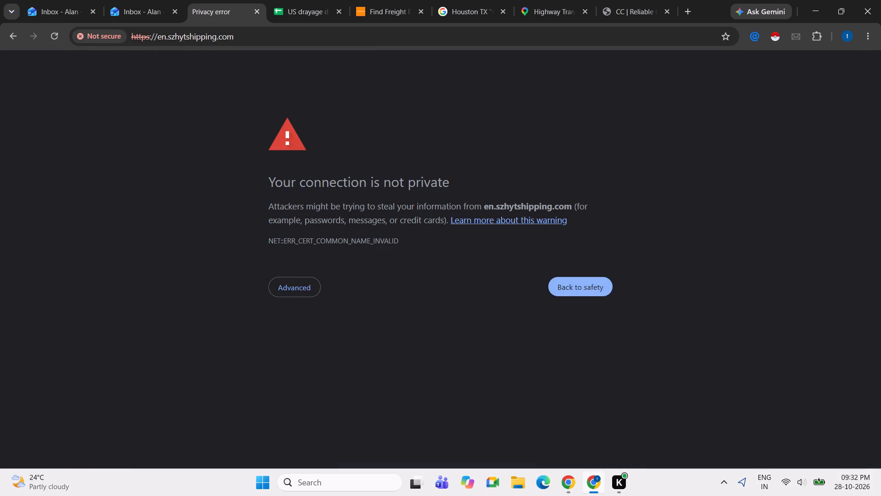
pyautogui.click(2, 40)
pyautogui.click(203, 182)
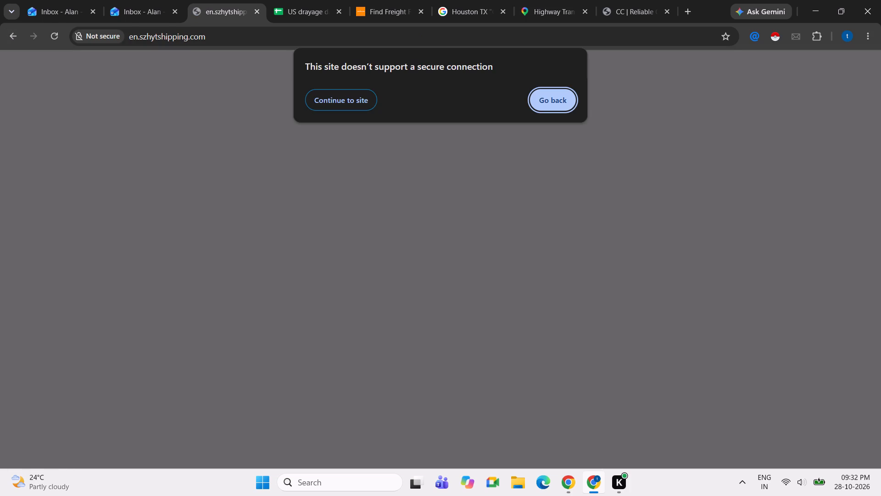
pyautogui.click(362, 106)
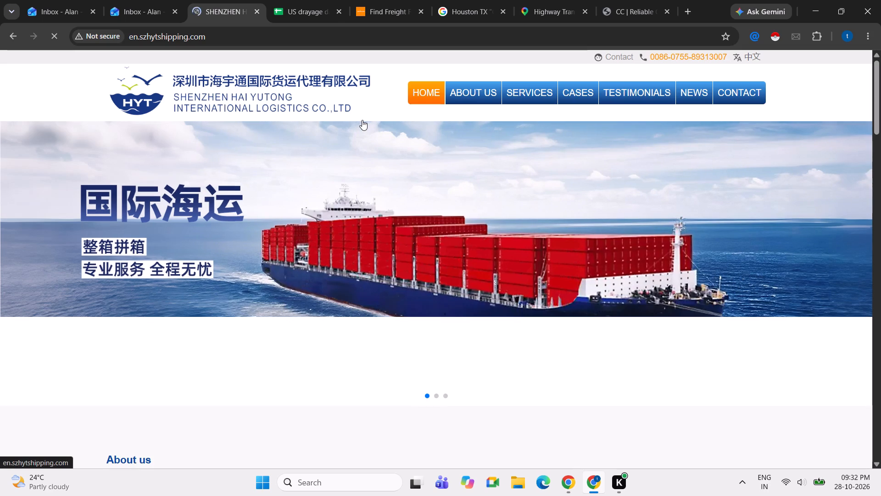
pyautogui.click(725, 91)
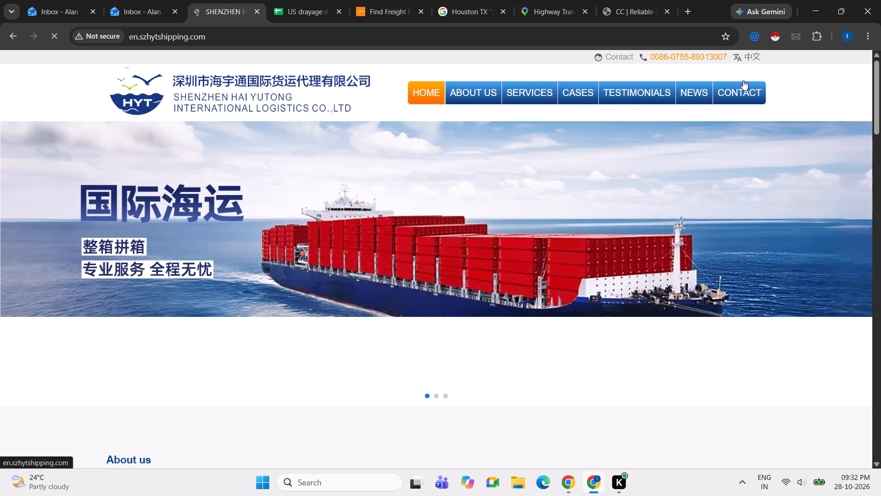
# Check the Contact page of the Shenzhen Hai Yutong site for email addresses with Email Hunter.
pyautogui.click(758, 34)
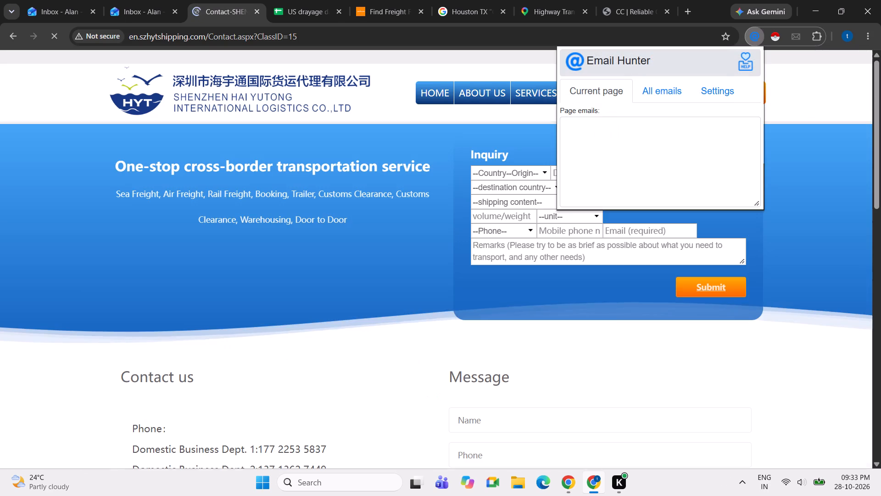
pyautogui.click(796, 91)
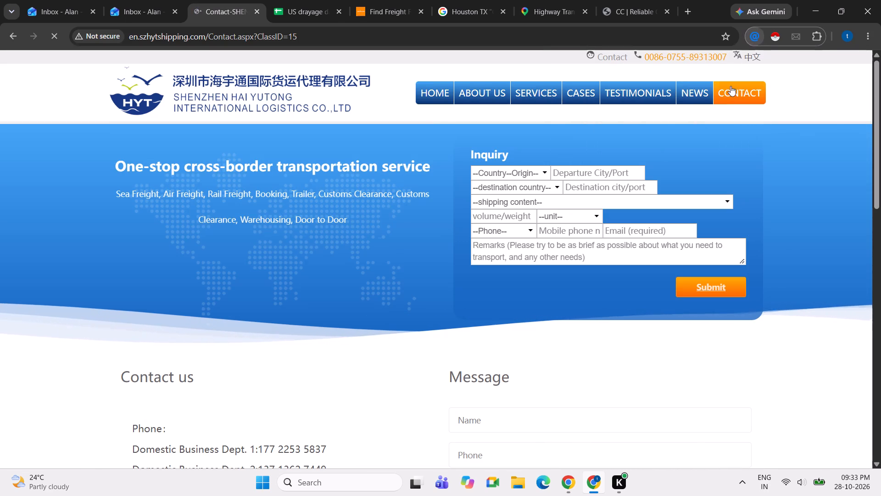
pyautogui.click(751, 36)
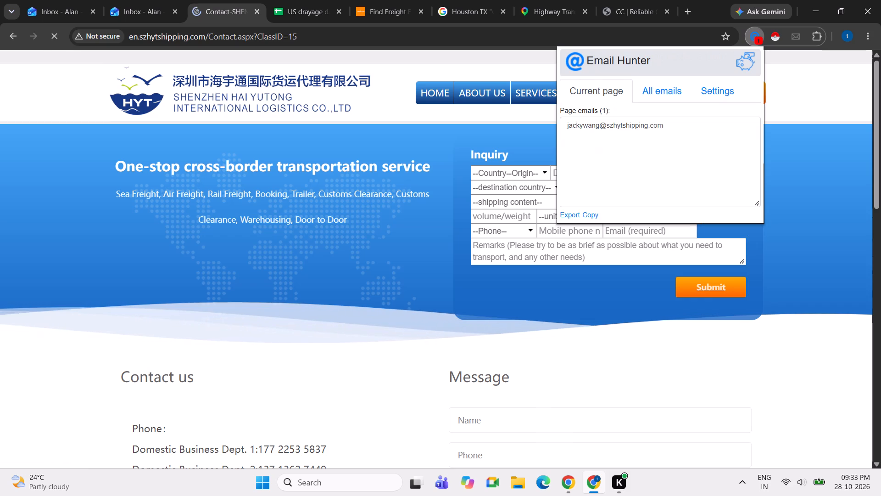
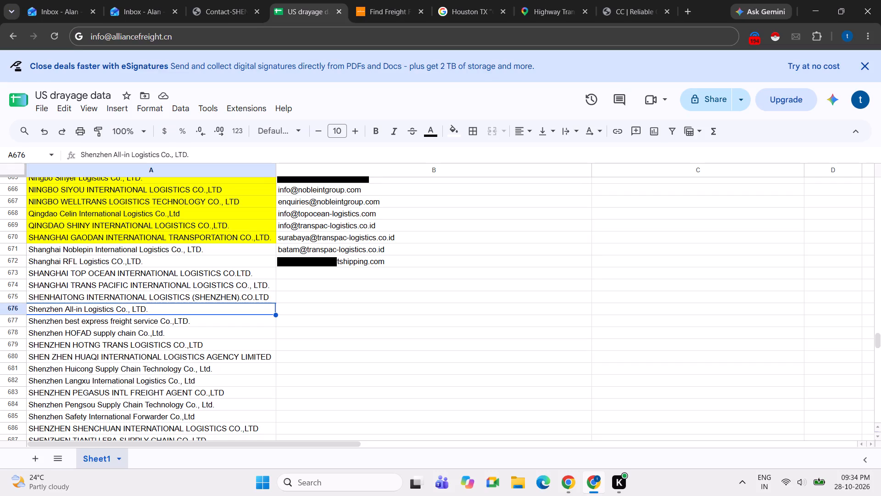
# Copy the company name Shenzhen All-in Logistics Co., LTD. from cell A676 and search Google for it.
pyautogui.hotkey('ctrl', 'c')
pyautogui.click(232, 0)
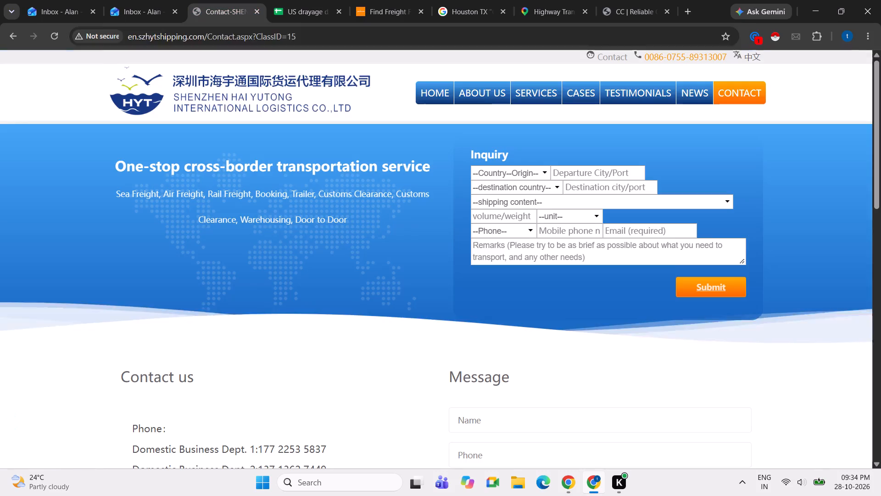
pyautogui.click(215, 37)
pyautogui.hotkey('ctrl', 'v')
pyautogui.press('Return')
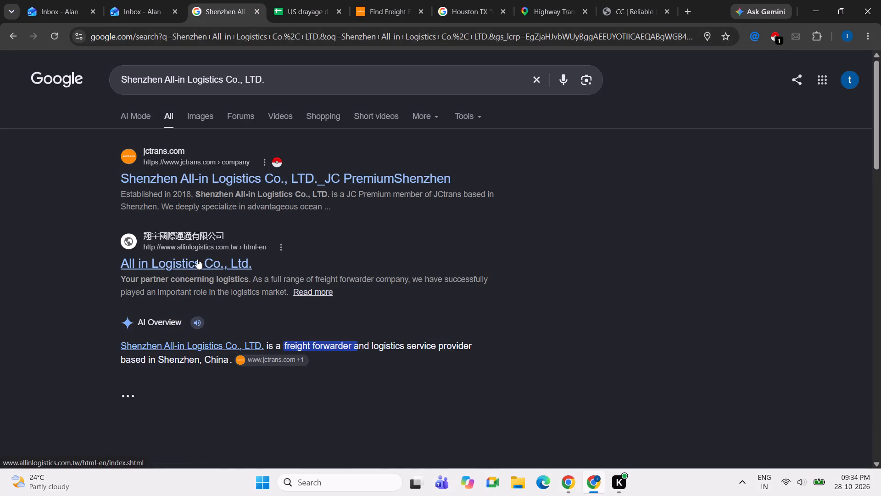
pyautogui.click(197, 259)
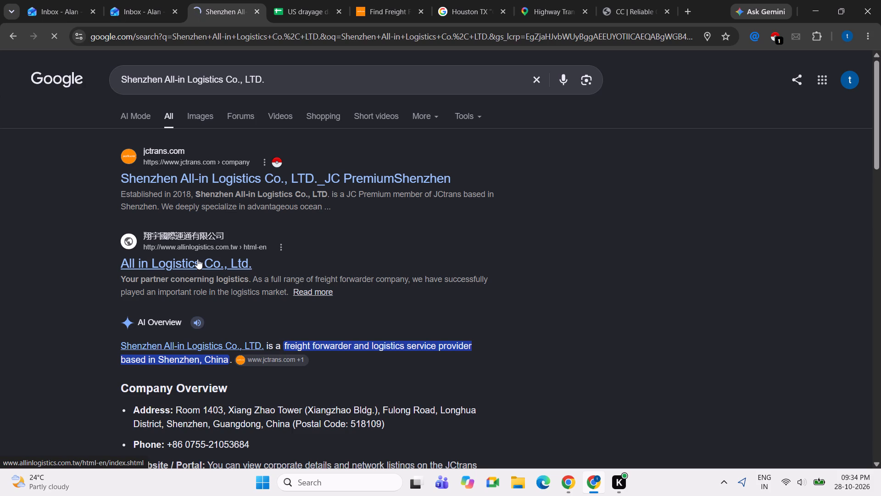
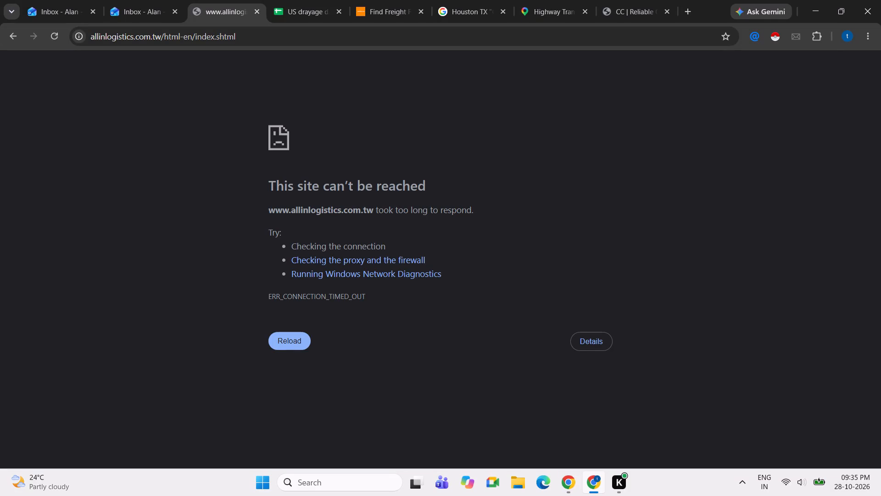
# Return to the Google results for Shenzhen All-in Logistics and try opening the All in Logistics Co., Ltd. site again.
pyautogui.click(314, 11)
pyautogui.click(246, 0)
pyautogui.click(11, 33)
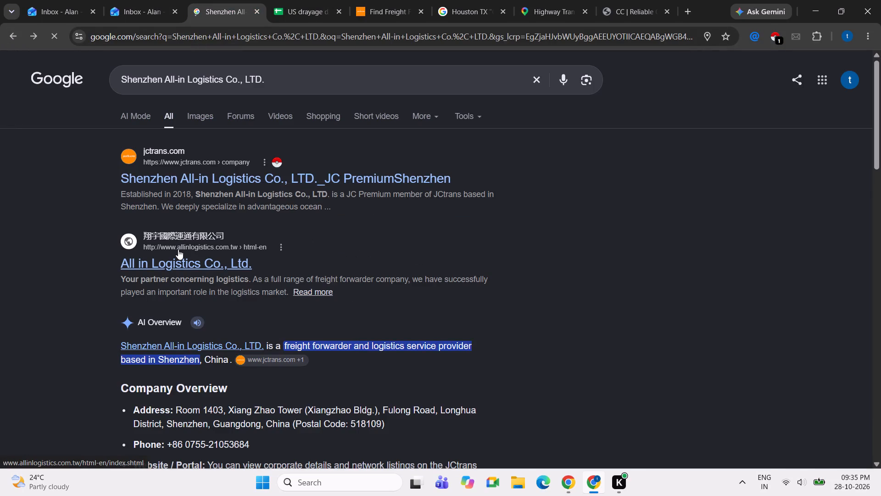
pyautogui.click(178, 249)
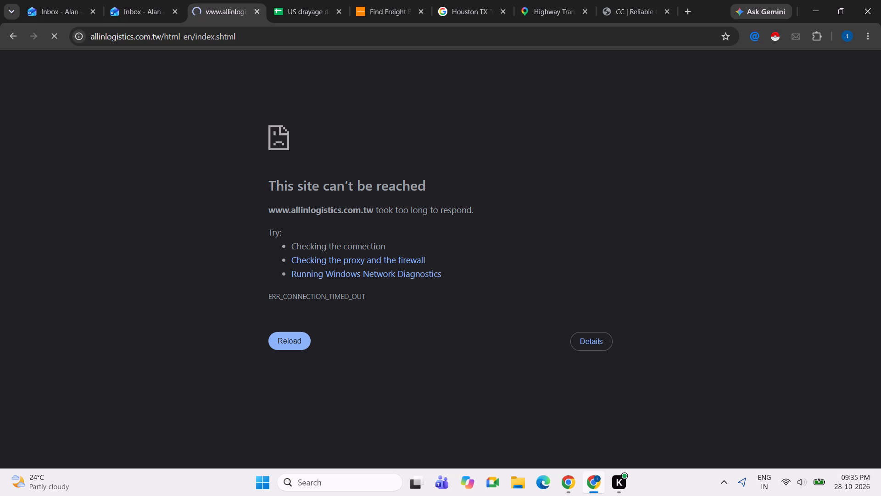
# Copy the company name Shenzhen best express freight service Co.,LTD. from cell A677 and search Google for it.
pyautogui.click(281, 0)
pyautogui.click(171, 316)
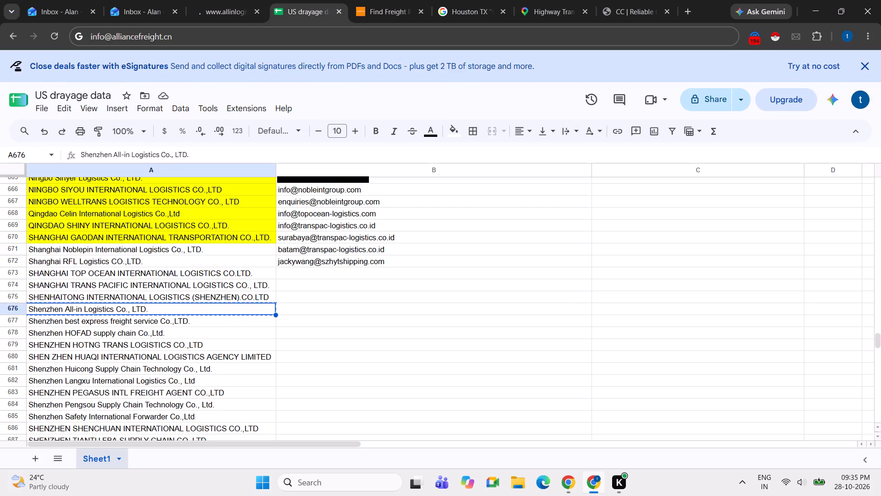
pyautogui.click(165, 318)
pyautogui.hotkey('ctrl', 'c')
pyautogui.click(235, 0)
pyautogui.click(208, 53)
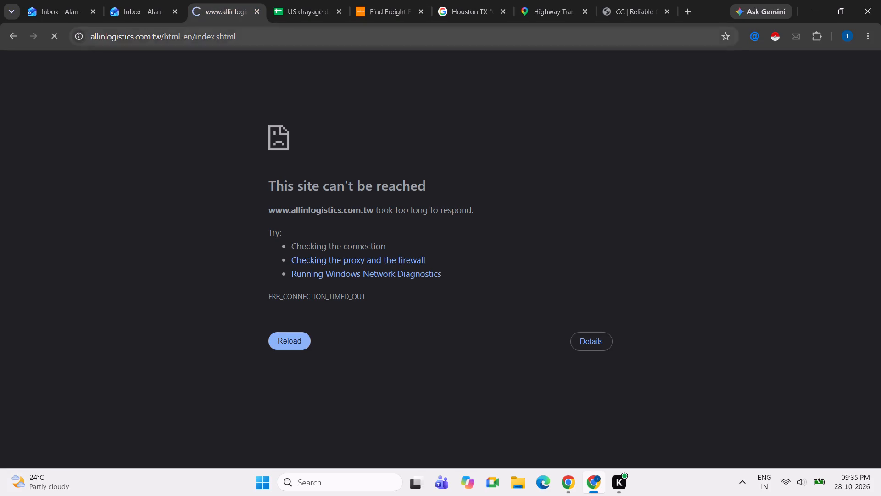
pyautogui.click(212, 42)
pyautogui.hotkey('ctrl', 'v')
pyautogui.press('Return')
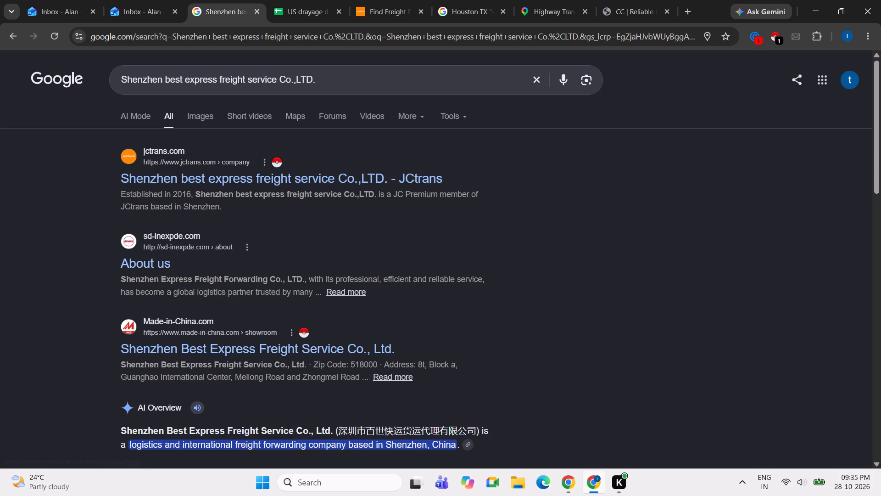
# Open the About us page of sd-inexpde.com from the search results.
pyautogui.click(162, 253)
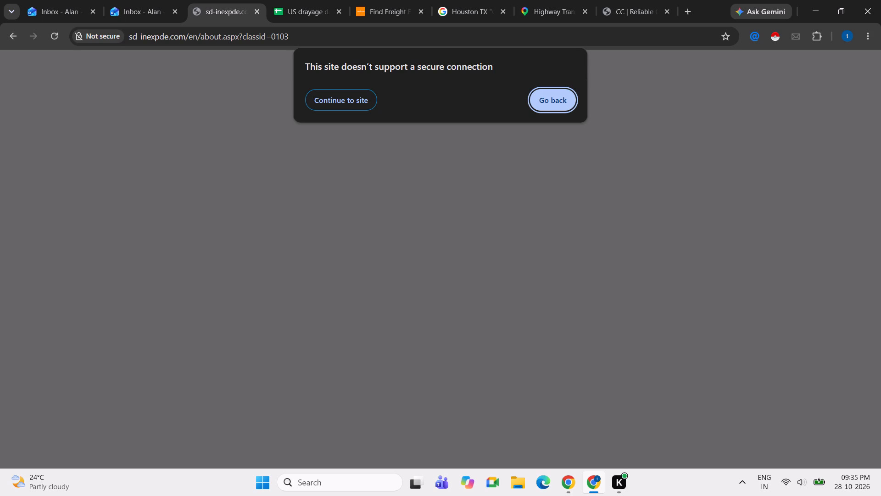
# Continue to the insecure sd-inexpde.com site, open its Contact us page and dismiss the site's alert.
pyautogui.click(336, 99)
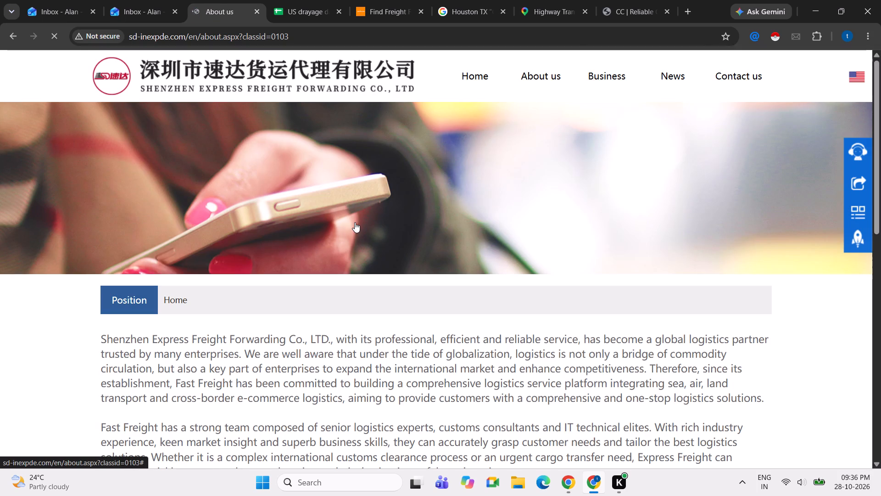
pyautogui.click(753, 68)
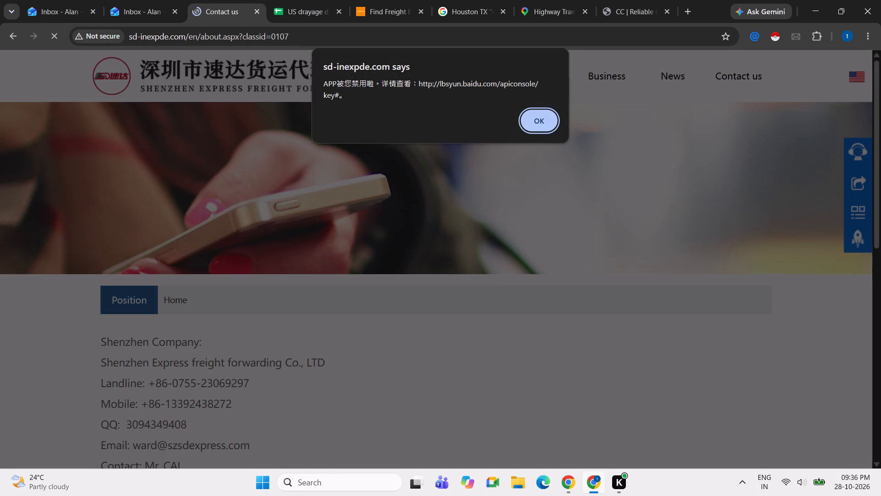
pyautogui.click(528, 118)
# Examine the Contact us page from the company details down to the footer for a contact email.
pyautogui.scroll(-3, 279, 276)
pyautogui.scroll(2, 272, 276)
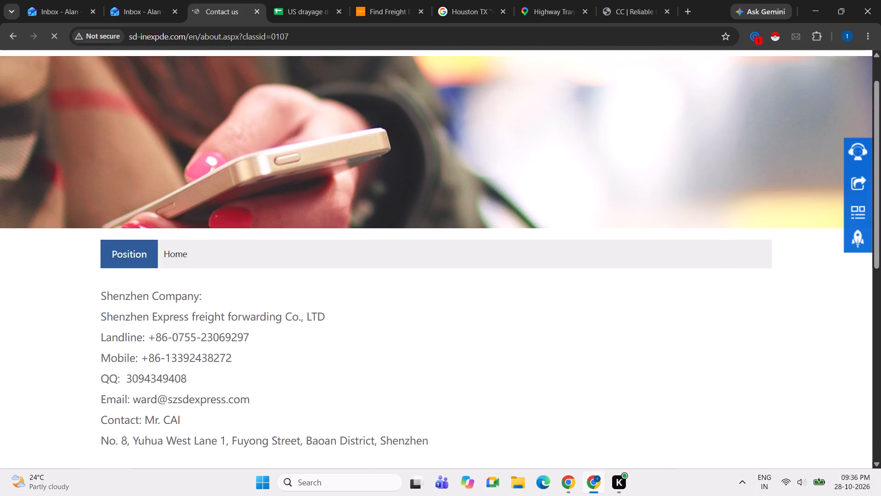
pyautogui.scroll(-1, 272, 276)
pyautogui.scroll(1, 272, 276)
pyautogui.scroll(-1, 272, 276)
pyautogui.scroll(1, 272, 282)
pyautogui.scroll(-2, 272, 289)
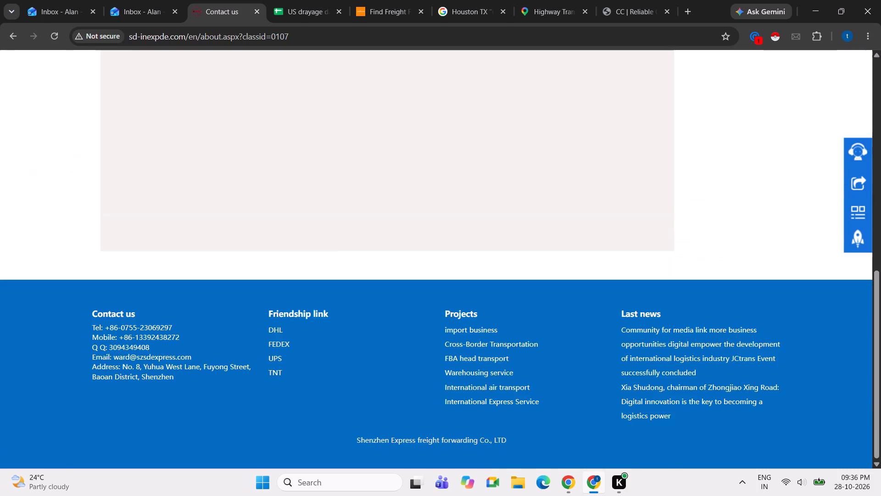
pyautogui.scroll(-3, 271, 304)
pyautogui.scroll(3, 273, 303)
pyautogui.scroll(-2, 273, 303)
pyautogui.scroll(1, 273, 310)
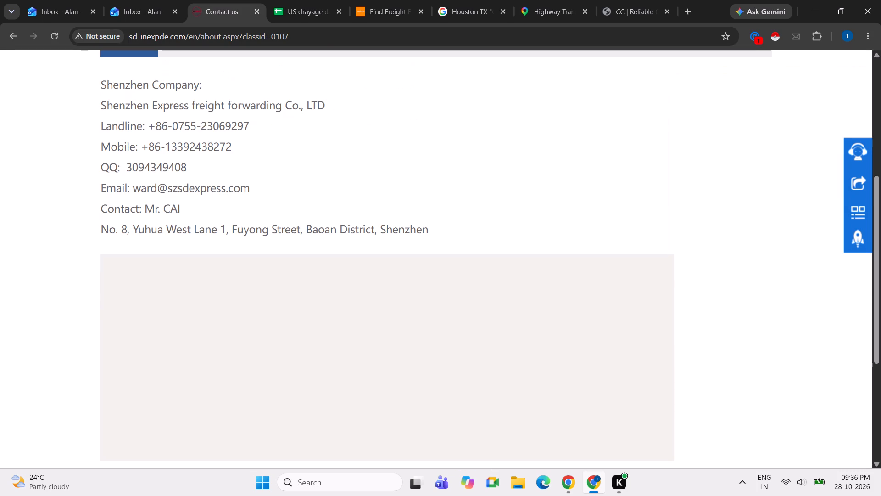
pyautogui.scroll(1, 647, 265)
# Copy the Contact us page's email from Email Hunter and paste it into cell B673 of the US drayage data sheet.
pyautogui.click(758, 36)
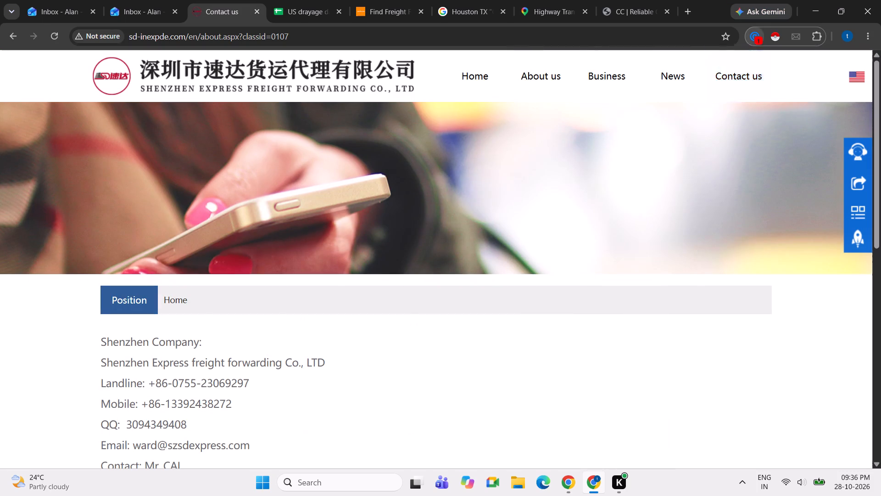
pyautogui.moveTo(647, 124); pyautogui.dragTo(376, 121)
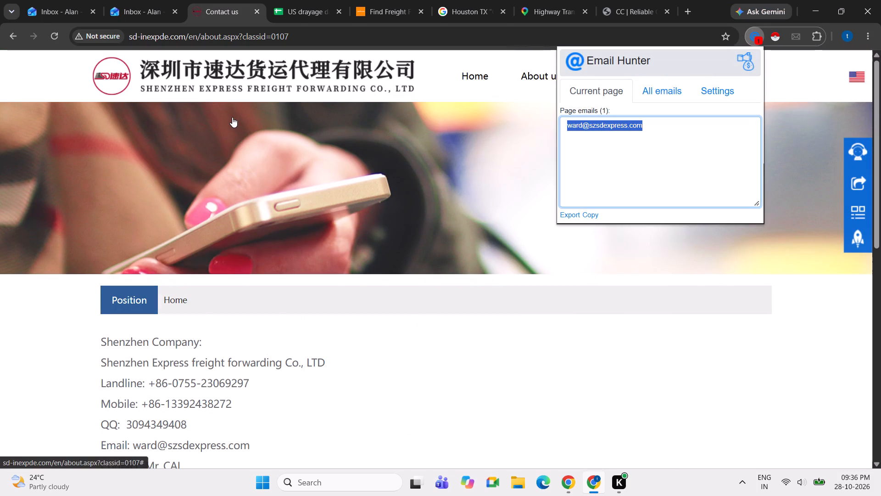
pyautogui.hotkey('ctrl', 'c')
pyautogui.click(491, 344)
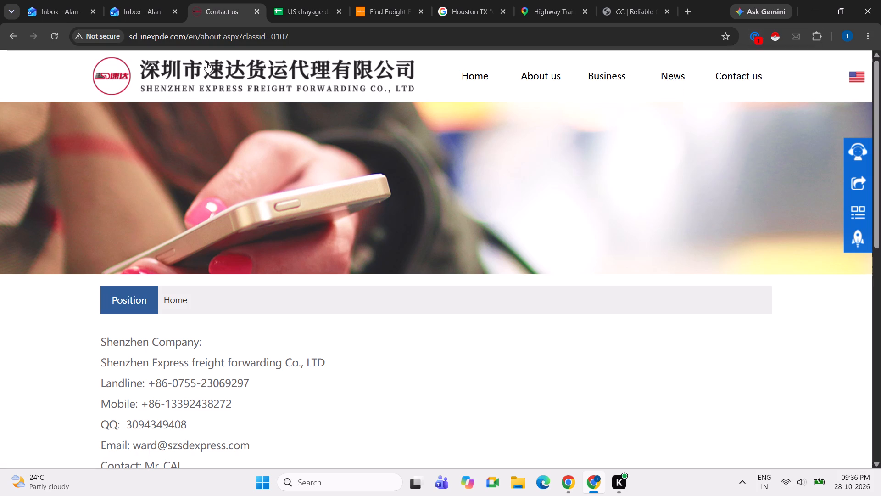
pyautogui.click(308, 0)
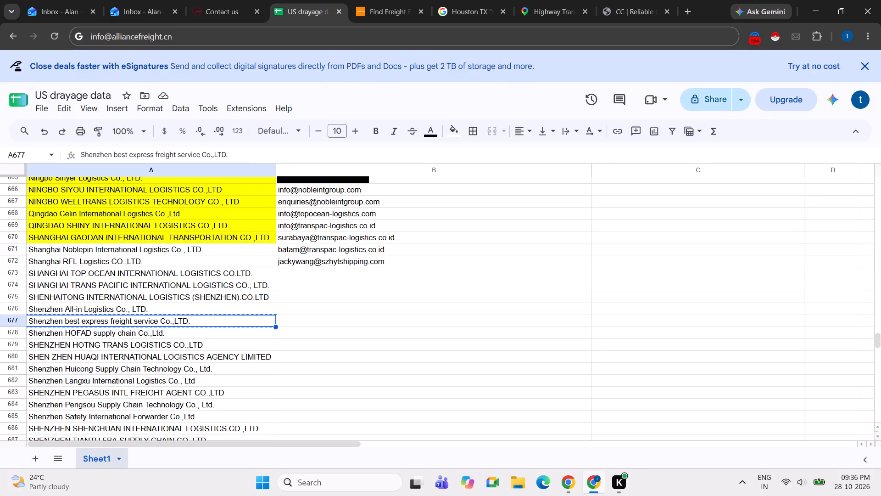
pyautogui.click(296, 271)
pyautogui.hotkey('ctrl', 'v')
pyautogui.click(307, 287)
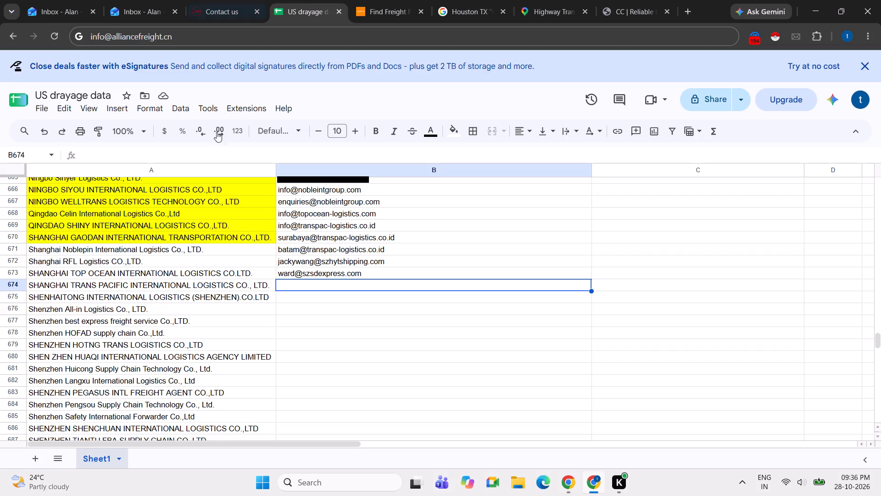
pyautogui.click(137, 323)
pyautogui.click(134, 335)
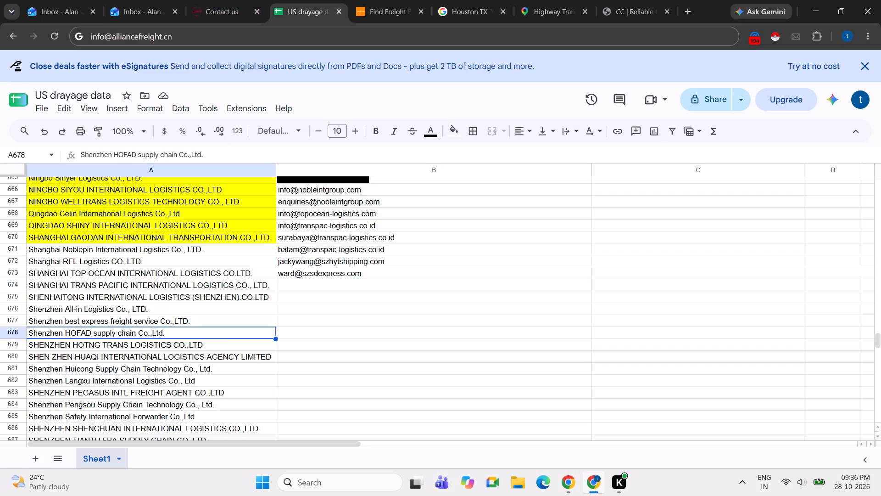
pyautogui.hotkey('ctrl', 'c')
pyautogui.click(212, 0)
pyautogui.click(192, 55)
pyautogui.click(207, 31)
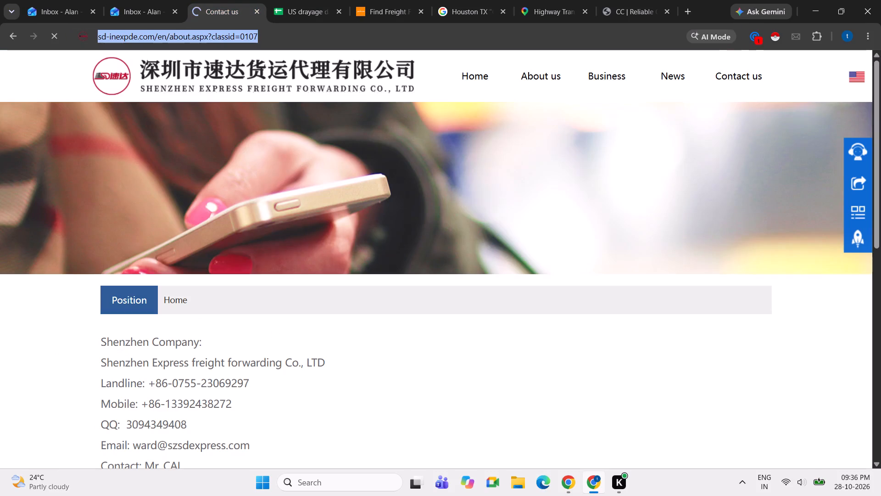
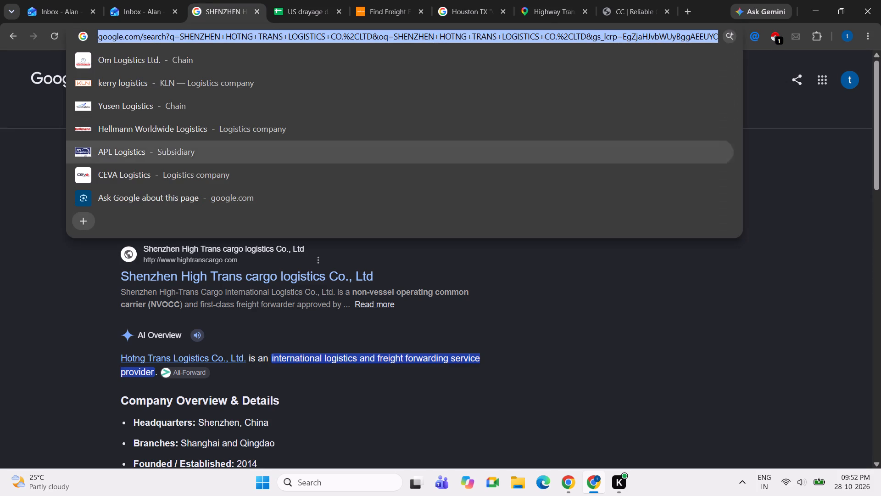
# Open the Shenzhen High Trans cargo logistics Co., Ltd site from the search results and go to its Contact us page.
pyautogui.click(101, 295)
pyautogui.click(212, 271)
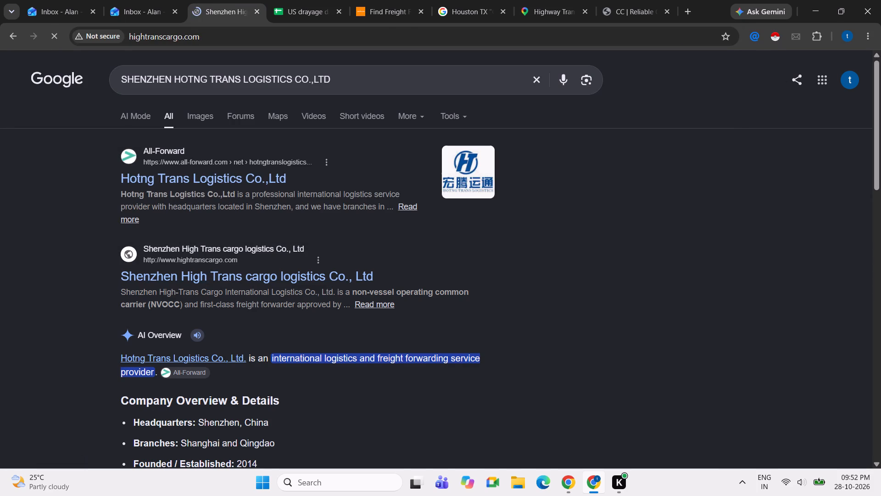
pyautogui.click(691, 90)
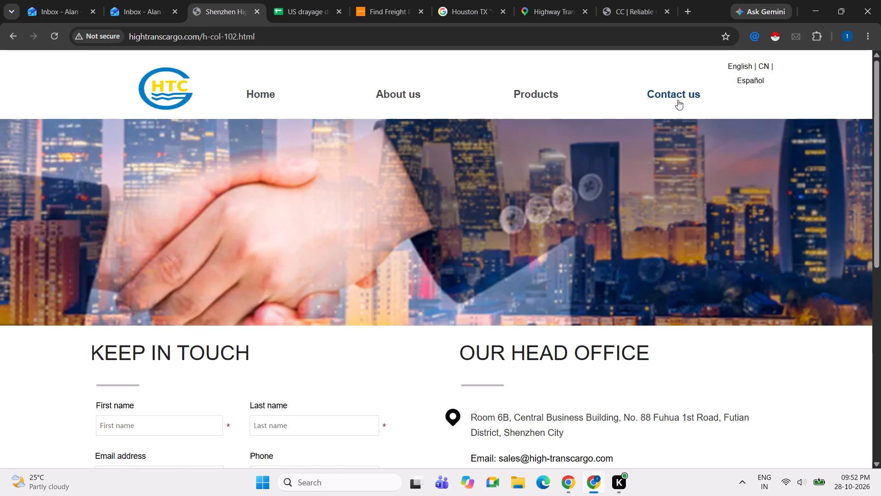
pyautogui.click(678, 100)
pyautogui.click(684, 94)
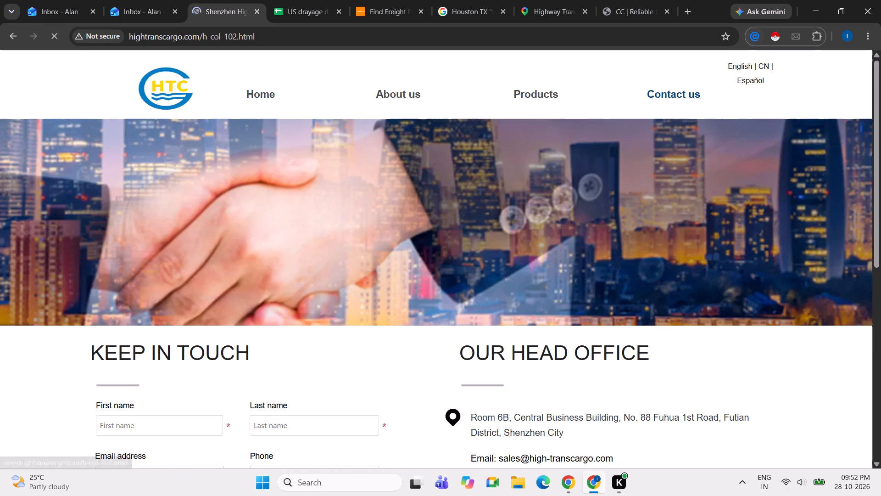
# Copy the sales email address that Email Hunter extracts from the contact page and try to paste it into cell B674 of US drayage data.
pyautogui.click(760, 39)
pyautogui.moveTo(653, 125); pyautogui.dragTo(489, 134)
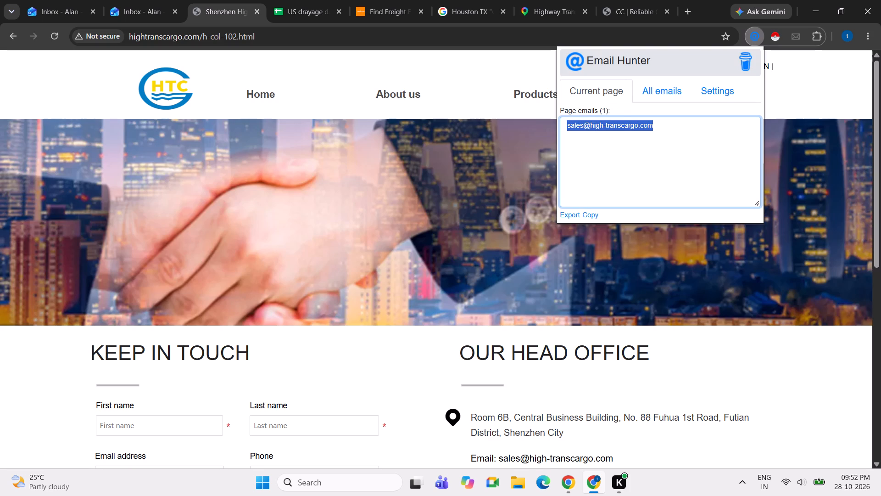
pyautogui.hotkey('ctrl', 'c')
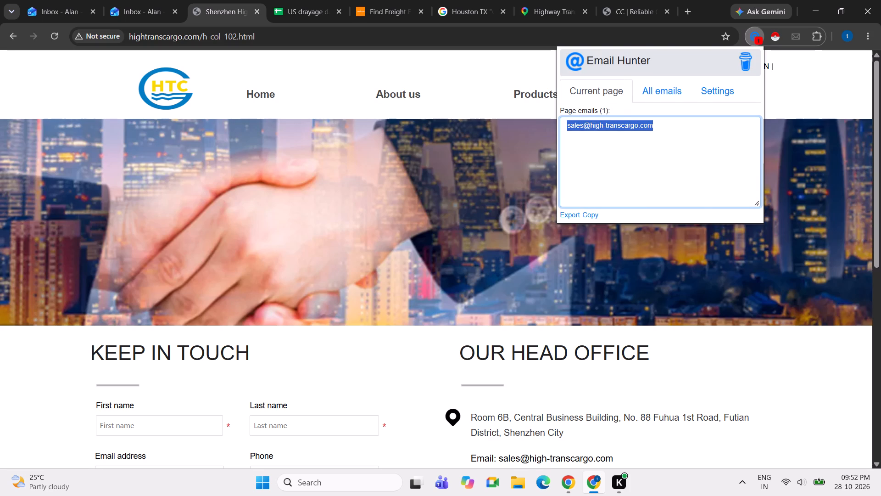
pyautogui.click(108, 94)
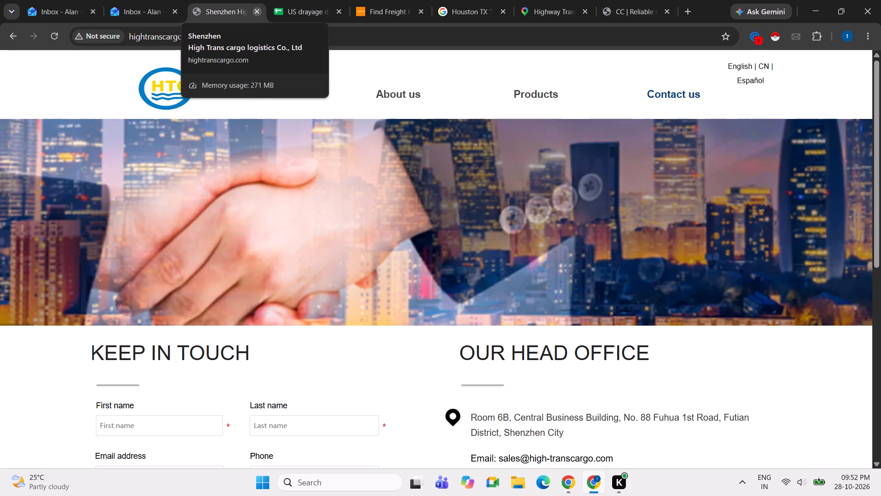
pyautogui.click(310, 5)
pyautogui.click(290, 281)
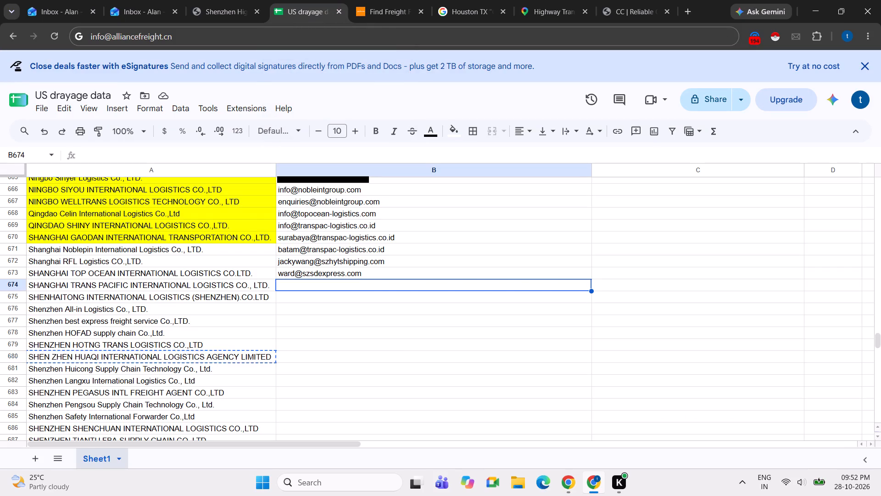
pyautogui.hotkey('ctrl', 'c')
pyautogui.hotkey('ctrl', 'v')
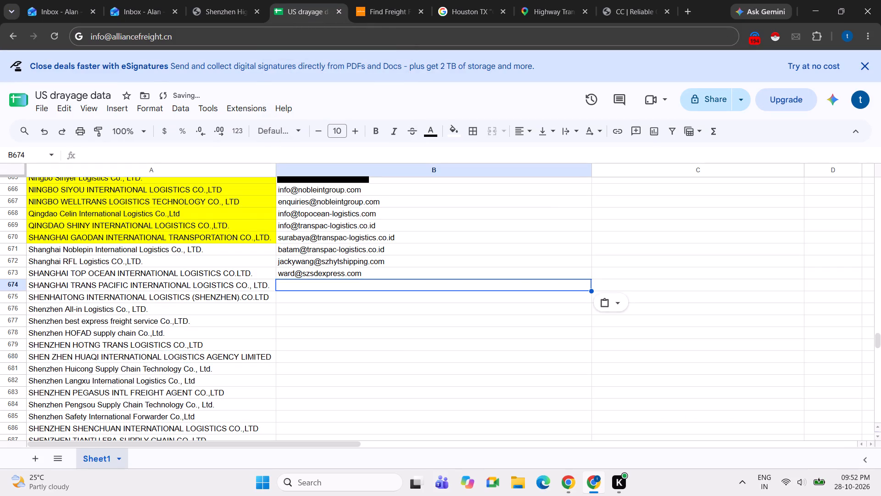
# Return to the High Trans cargo Contact us page.
pyautogui.click(219, 3)
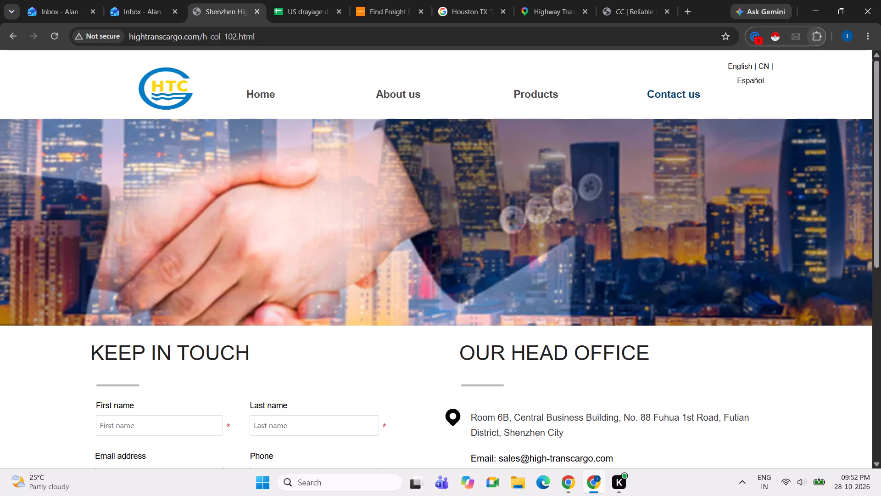
# Copy the sales email address that Email Hunter extracts from the High Trans cargo contact page into cell B674 of US drayage data.
pyautogui.click(749, 31)
pyautogui.moveTo(655, 127); pyautogui.dragTo(435, 138)
pyautogui.hotkey('ctrl', 'c')
pyautogui.click(308, 0)
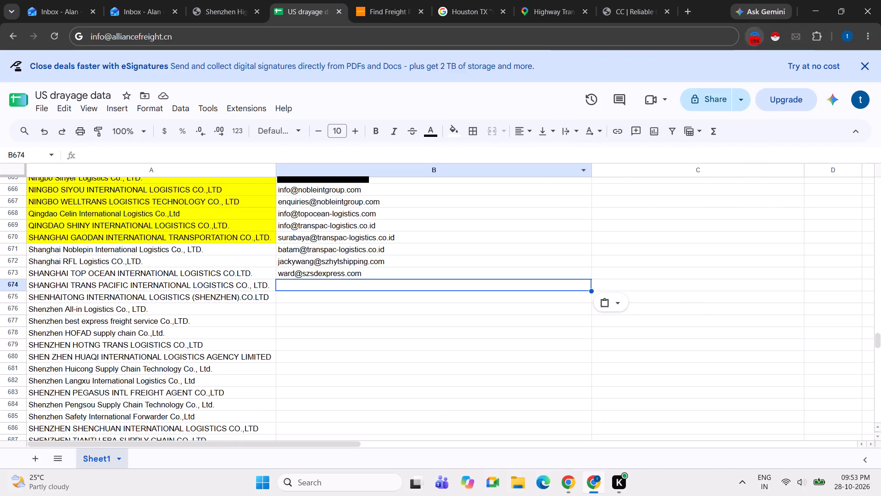
pyautogui.hotkey('ctrl', 'v')
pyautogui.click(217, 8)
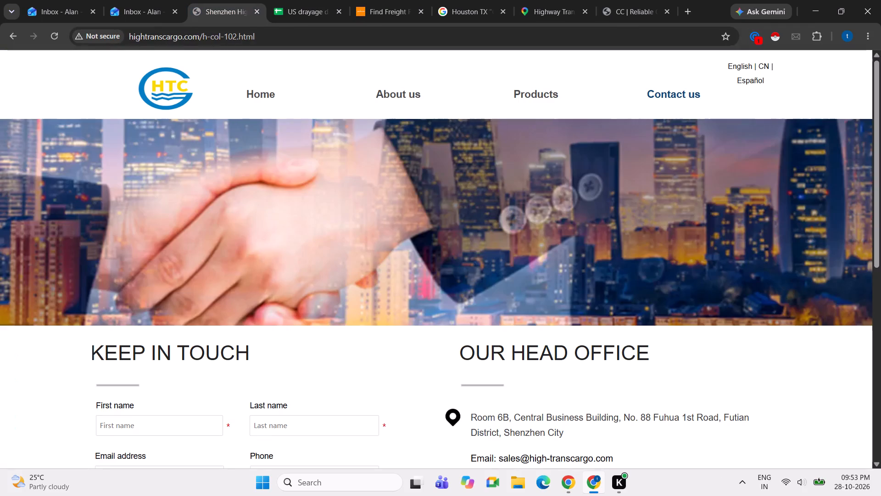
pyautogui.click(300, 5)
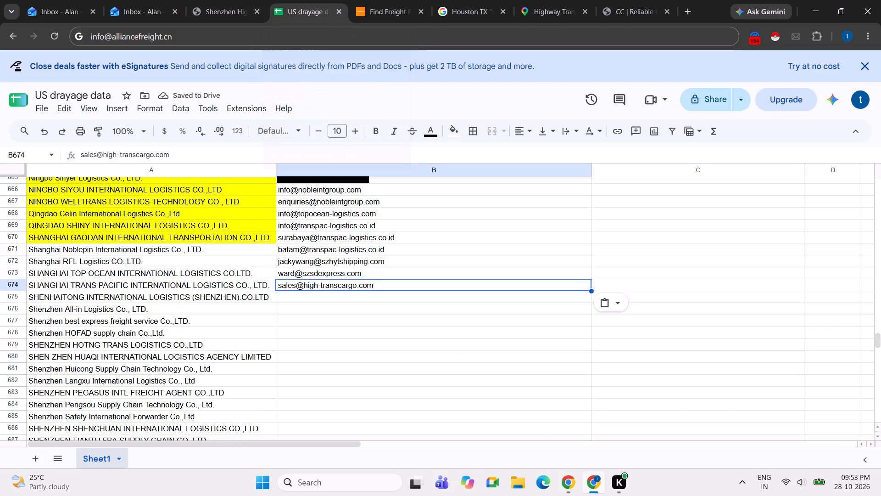
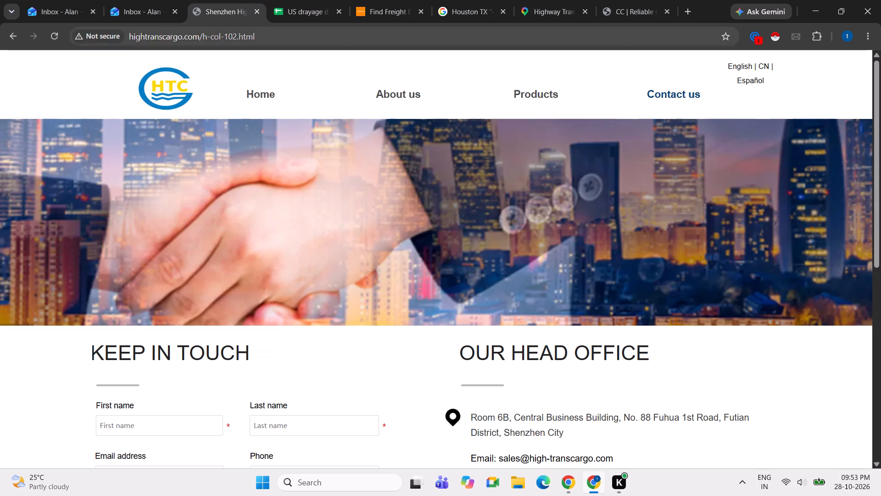
# Search Google for SHEN ZHEN HUAQI INTERNATIONAL LOGISTICS AGENCY LIMITED.
pyautogui.click(205, 38)
pyautogui.hotkey('ctrl', 'v')
pyautogui.press('Return')
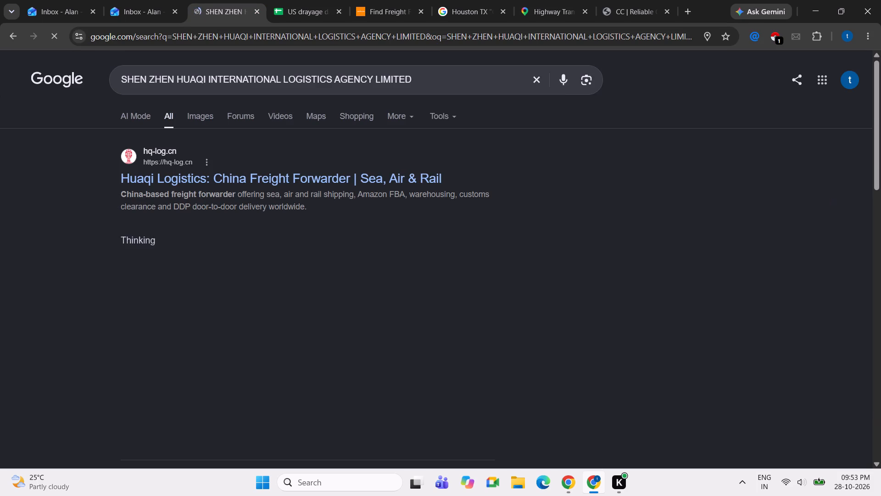
# Open the Huaqi Logistics site from the search results and check its Contact page for email addresses with Email Hunter.
pyautogui.click(197, 181)
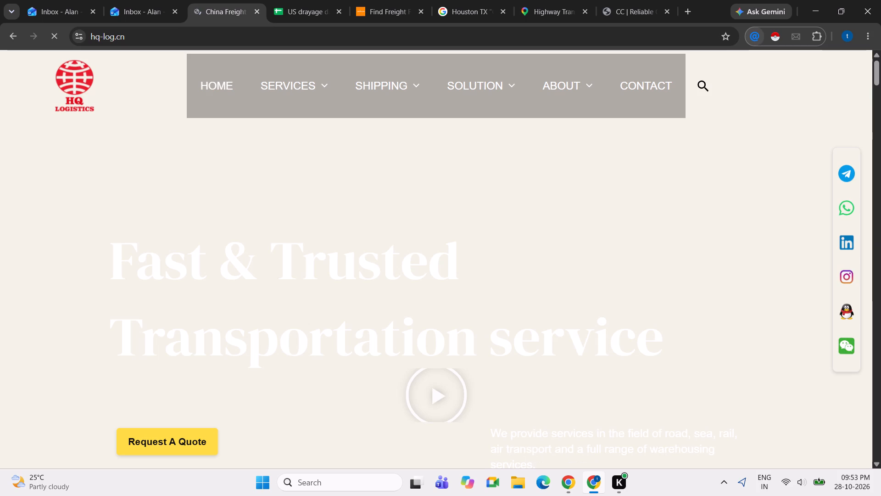
pyautogui.click(648, 84)
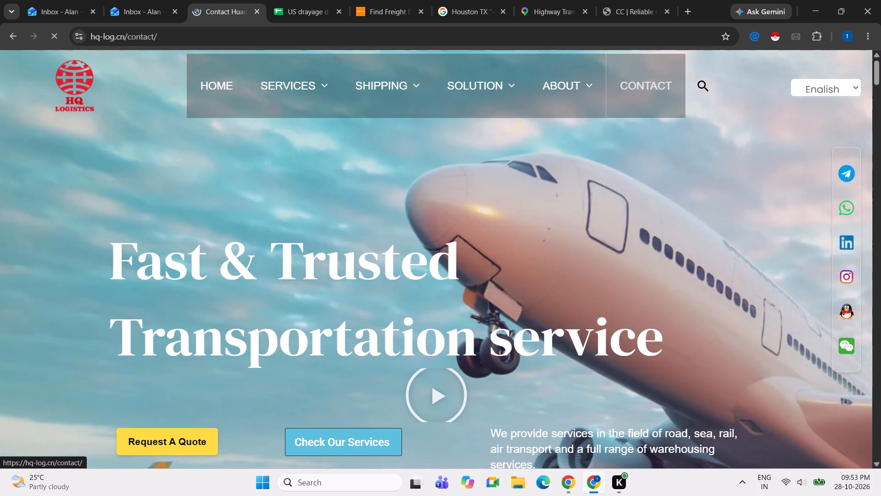
pyautogui.click(759, 42)
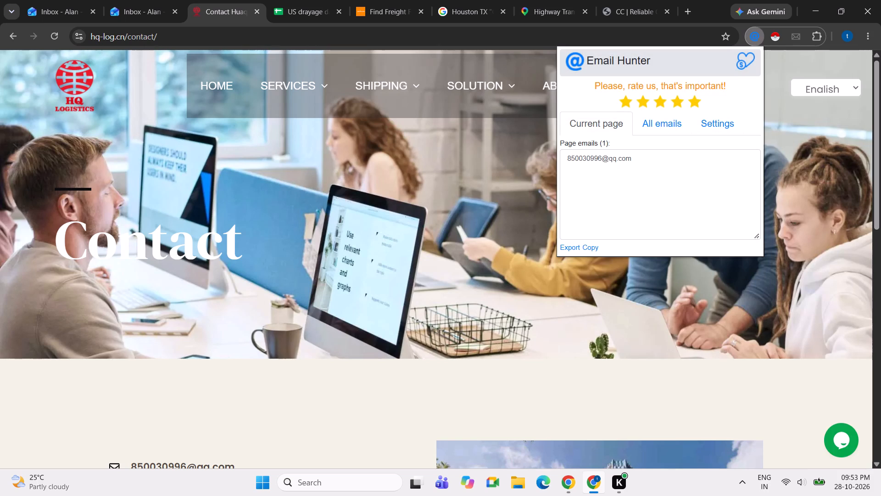
# Copy the company name Shenzhen Huicong Supply Chain Technology Co., Ltd. from cell A681 of US drayage data and search Google for it.
pyautogui.click(309, 0)
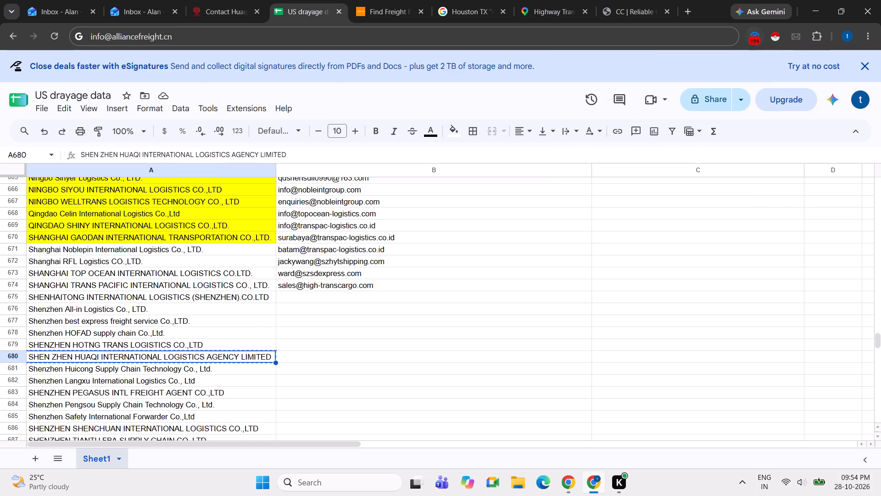
pyautogui.click(168, 371)
pyautogui.hotkey('ctrl', 'c')
pyautogui.click(227, 0)
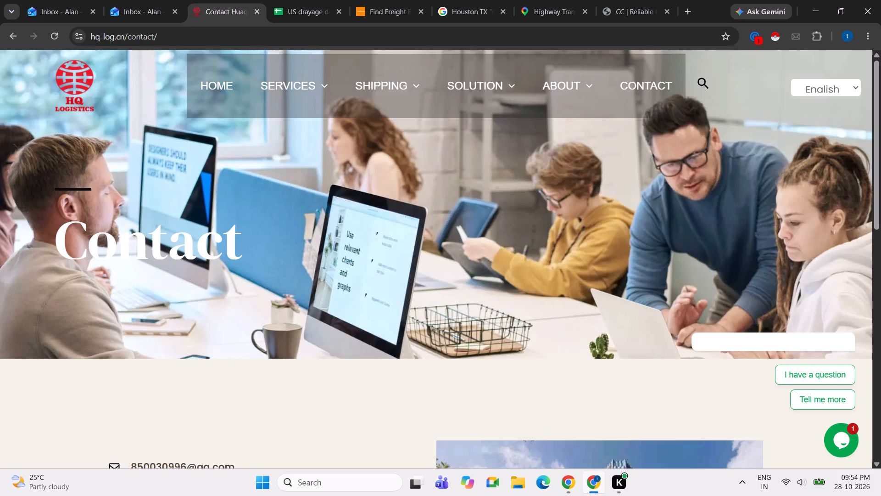
pyautogui.click(209, 31)
pyautogui.hotkey('ctrl', 'v')
pyautogui.press('Return')
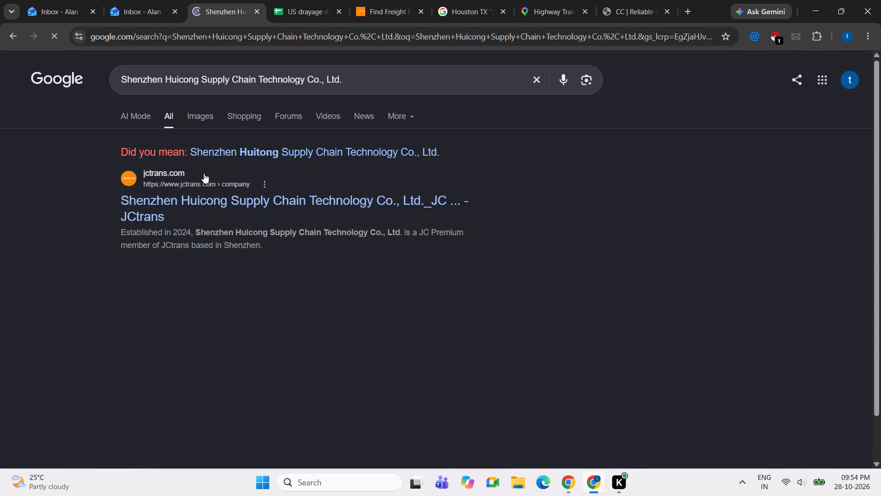
# Open the Shenzhen Huahongyu Supply Chain About page on hhy-scm.cn from the search results, continuing despite the insecure connection.
pyautogui.scroll(-1, 206, 194)
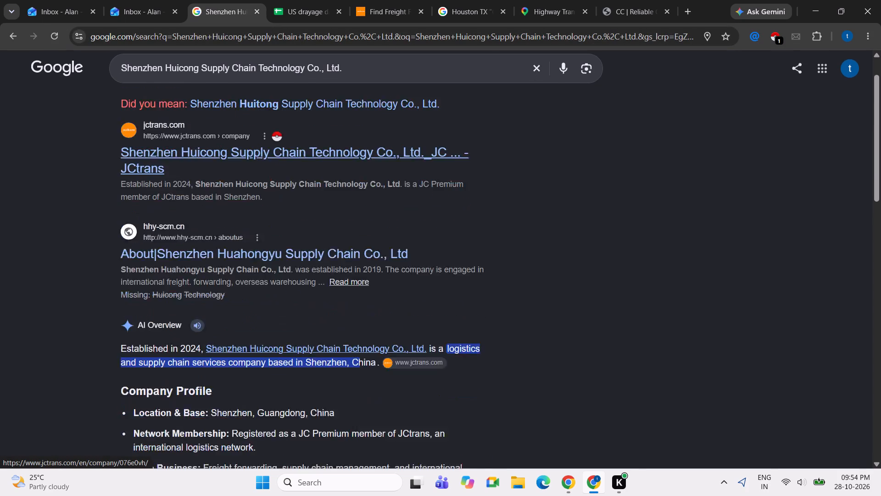
pyautogui.scroll(1, 206, 194)
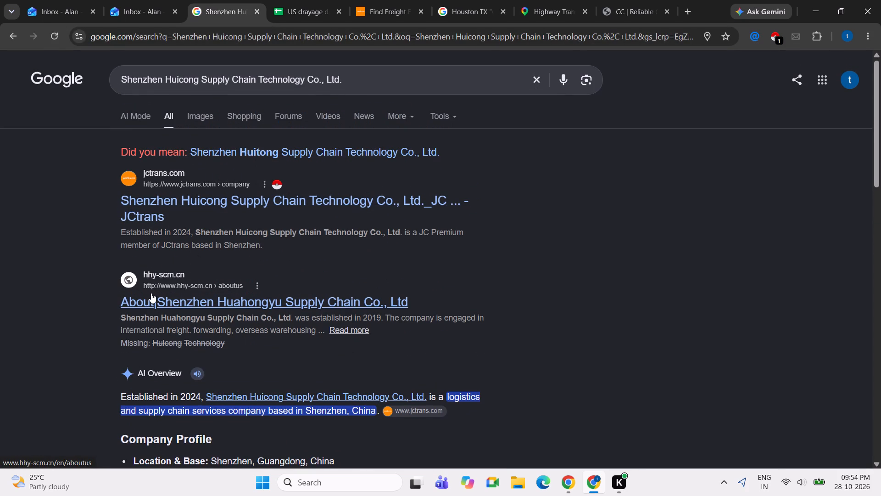
pyautogui.click(151, 293)
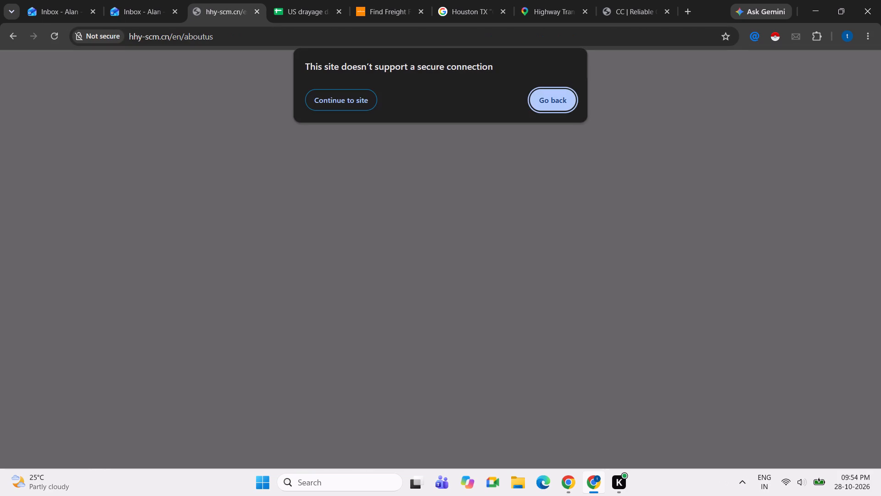
pyautogui.click(360, 96)
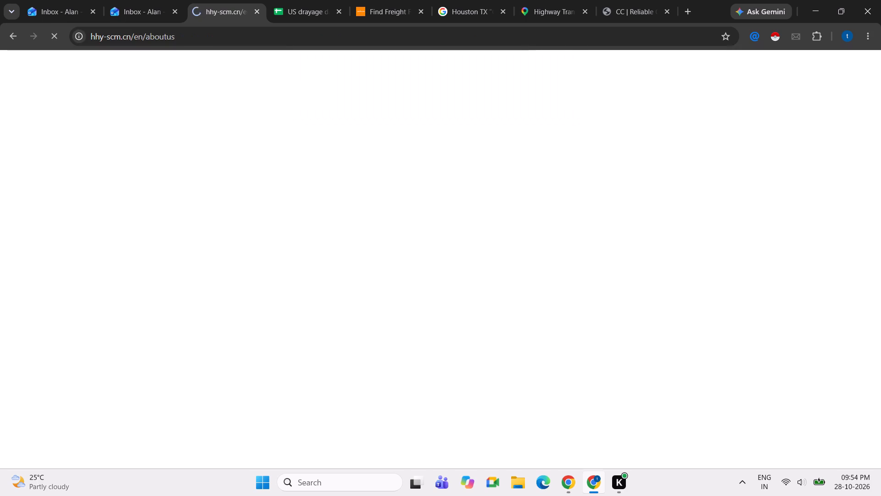
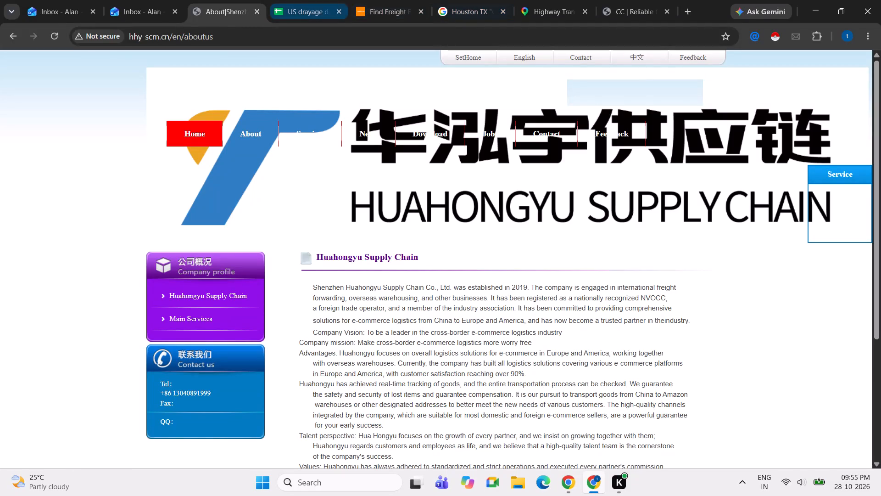
# Copy the company name Shenzhen Langxu International Logistics Co., Ltd from cell A682 of US drayage data and search Google for it.
pyautogui.click(301, 0)
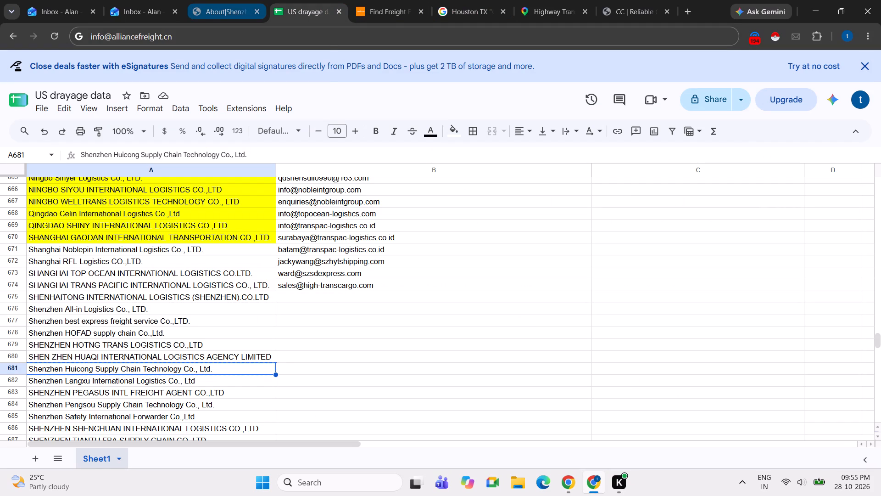
pyautogui.click(173, 381)
pyautogui.hotkey('ctrl', 'c')
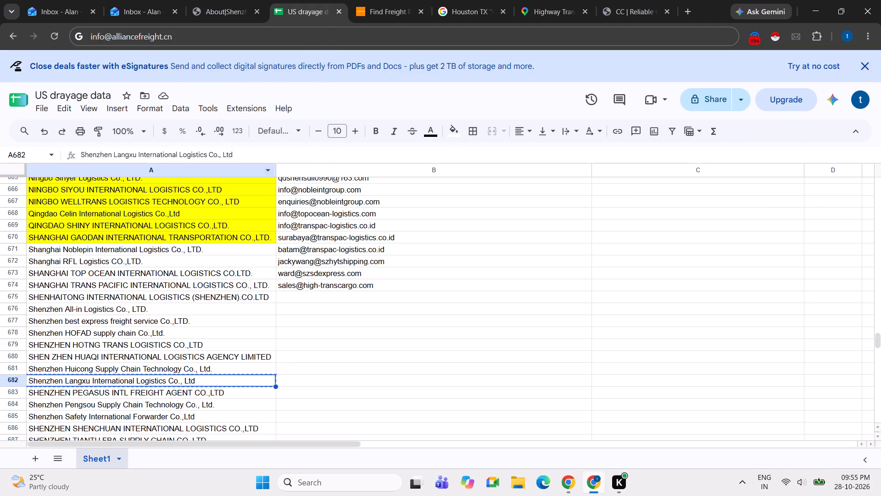
pyautogui.click(225, 0)
pyautogui.click(216, 27)
pyautogui.hotkey('ctrl', 'v')
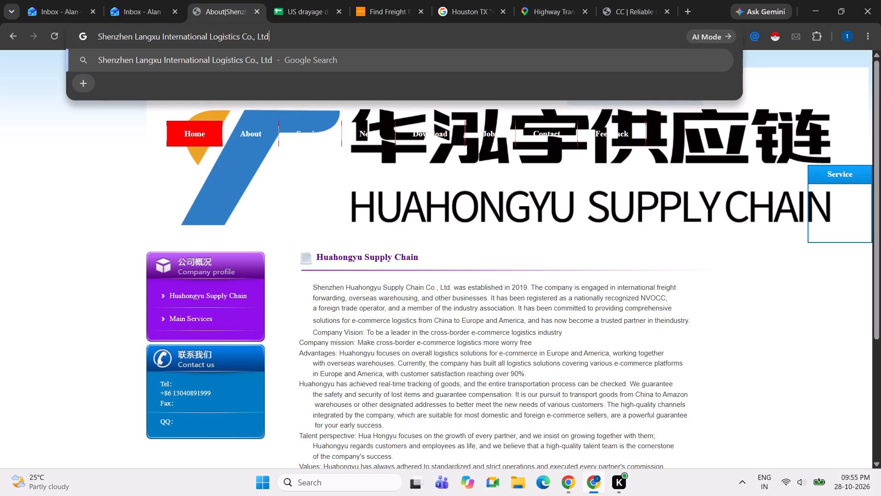
pyautogui.press('Return')
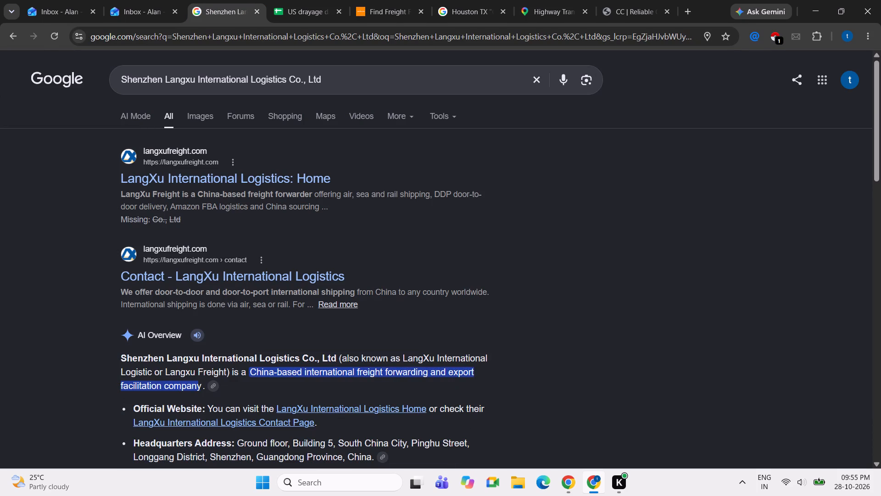
# Open the LangXu International Logistics site from the search results and check its Contact page for email addresses with Email Hunter.
pyautogui.click(166, 171)
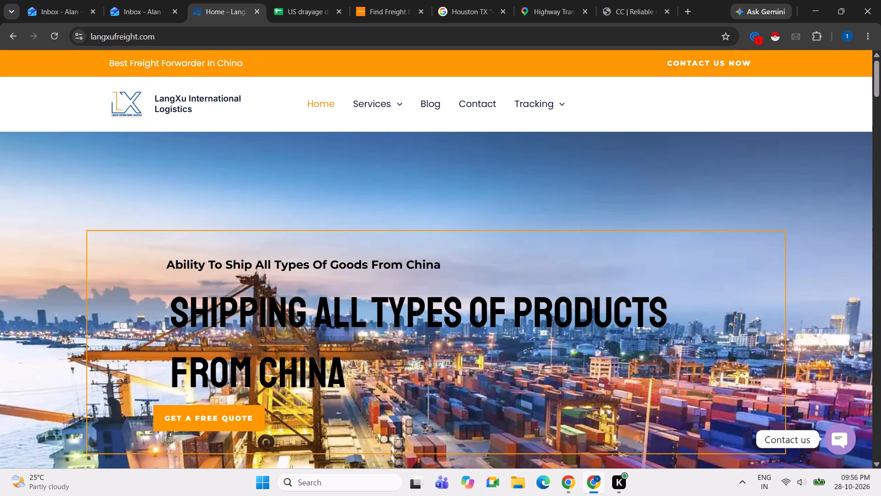
pyautogui.click(482, 97)
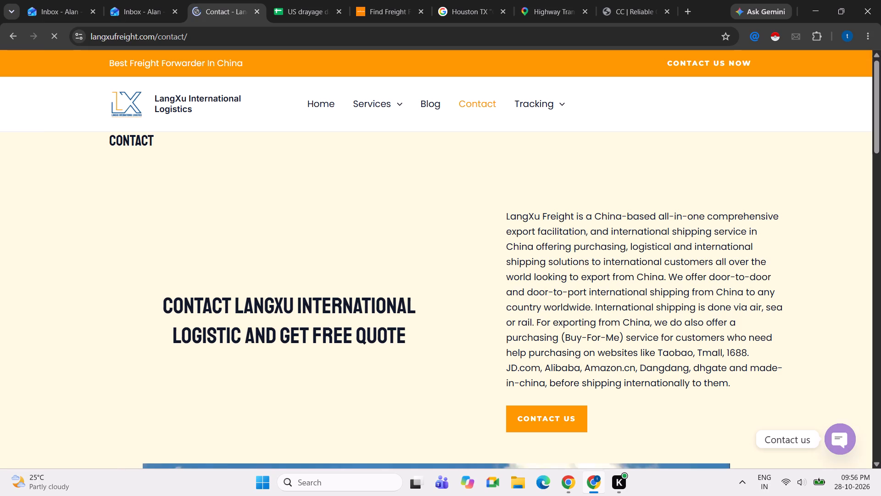
pyautogui.click(751, 38)
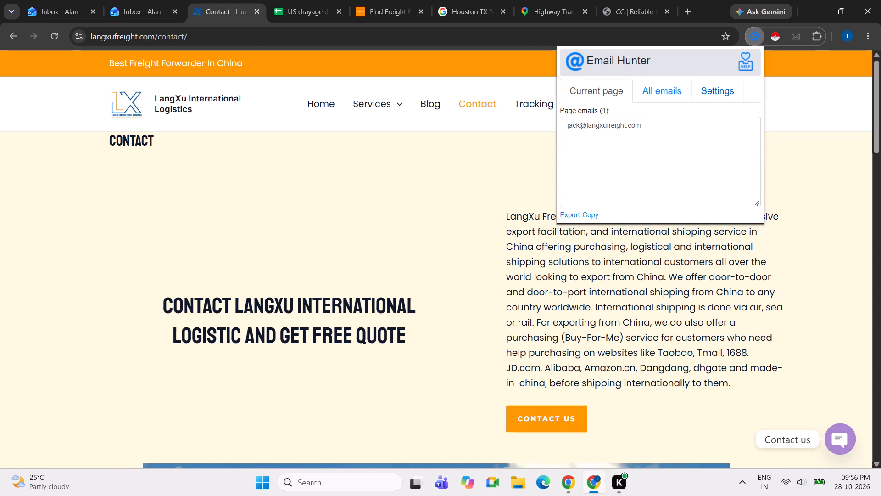
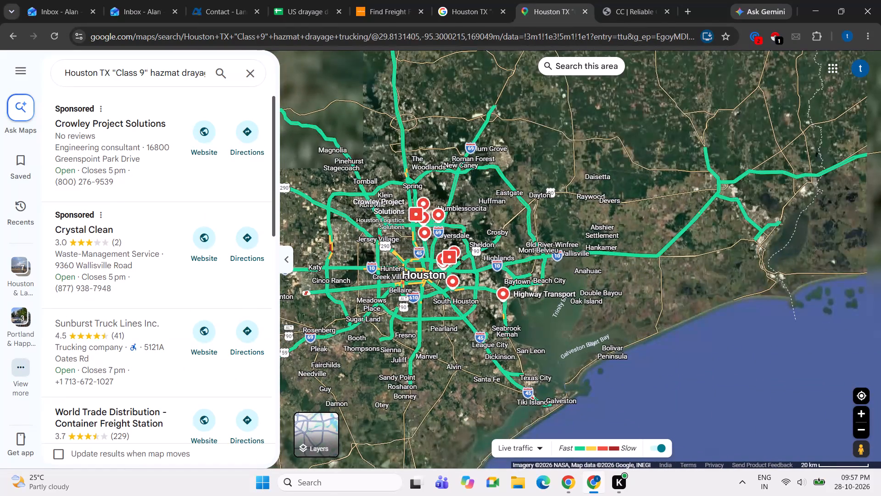
# Examine the California coast on the map, covering the San Francisco, Los Angeles and San Diego areas.
pyautogui.scroll(-7, 452, 347)
pyautogui.scroll(-3, 403, 361)
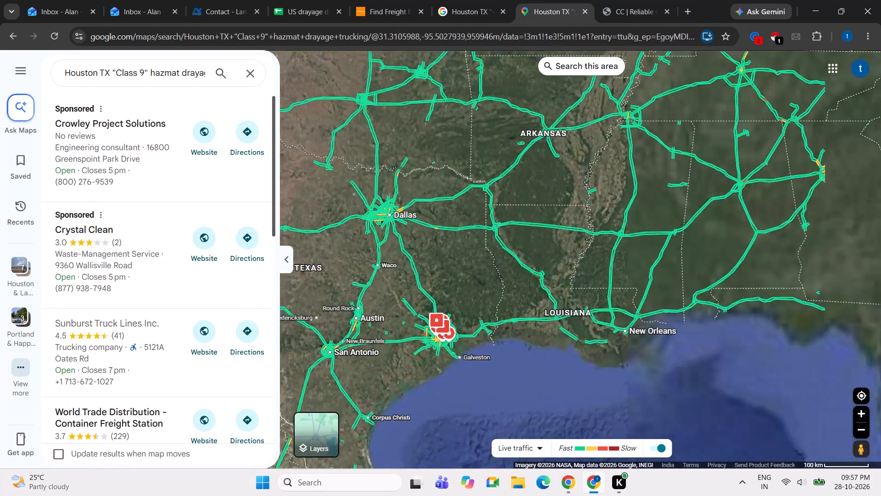
pyautogui.scroll(-3, 403, 361)
pyautogui.moveTo(352, 387); pyautogui.dragTo(504, 366)
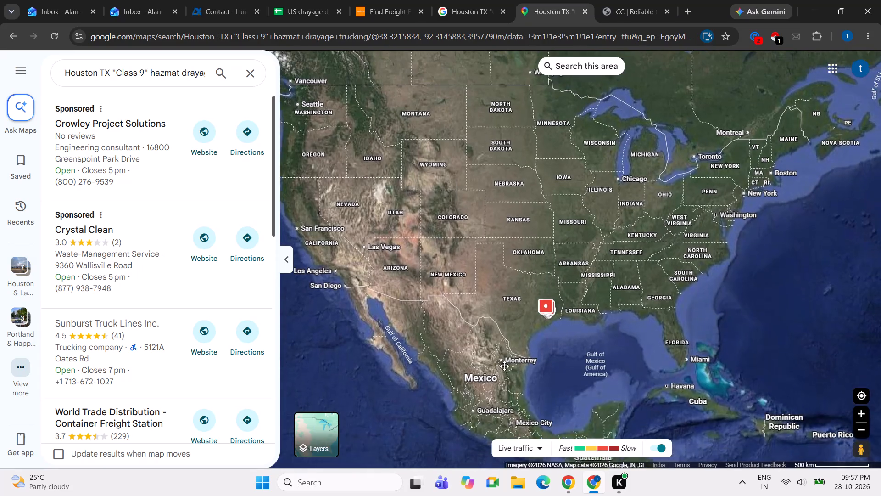
pyautogui.moveTo(504, 366); pyautogui.dragTo(510, 384)
pyautogui.scroll(5, 340, 321)
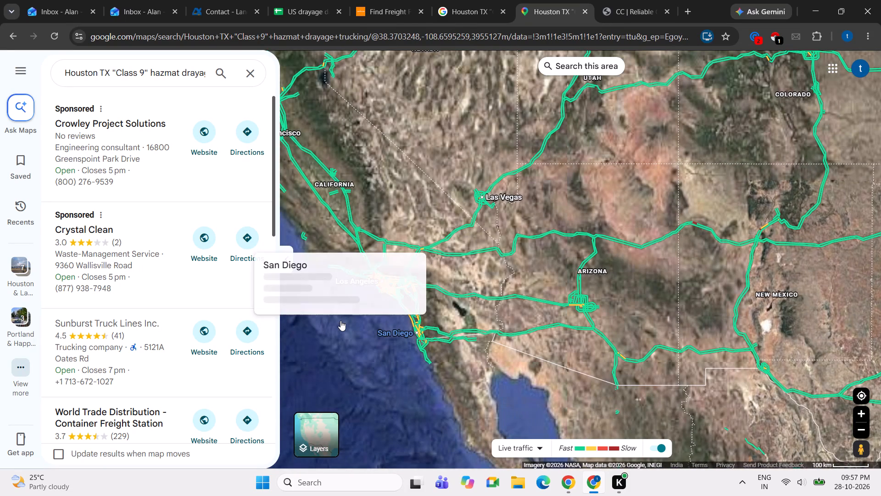
pyautogui.moveTo(370, 350); pyautogui.dragTo(453, 428)
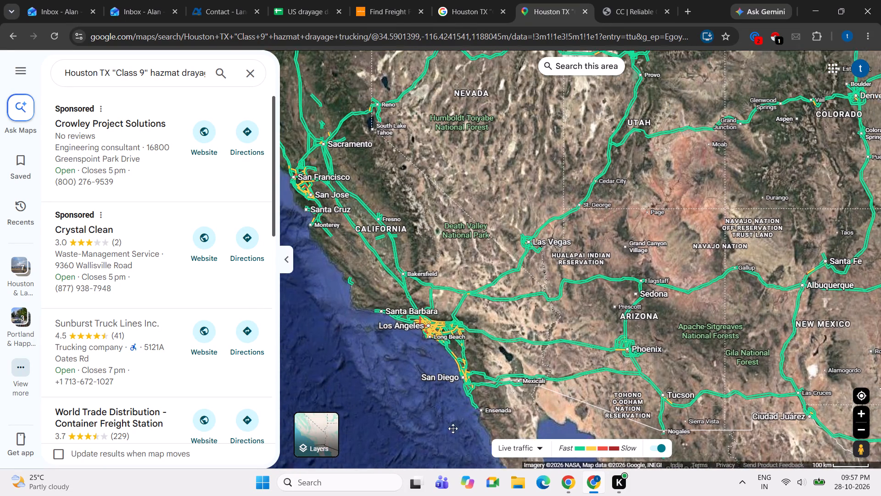
pyautogui.moveTo(453, 428); pyautogui.dragTo(468, 449)
pyautogui.scroll(2, 350, 355)
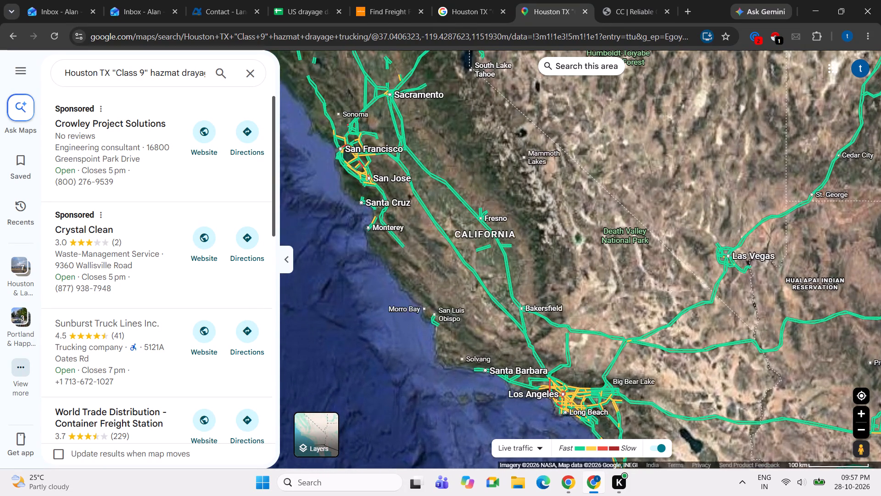
pyautogui.moveTo(349, 324); pyautogui.dragTo(362, 426)
pyautogui.scroll(2, 353, 390)
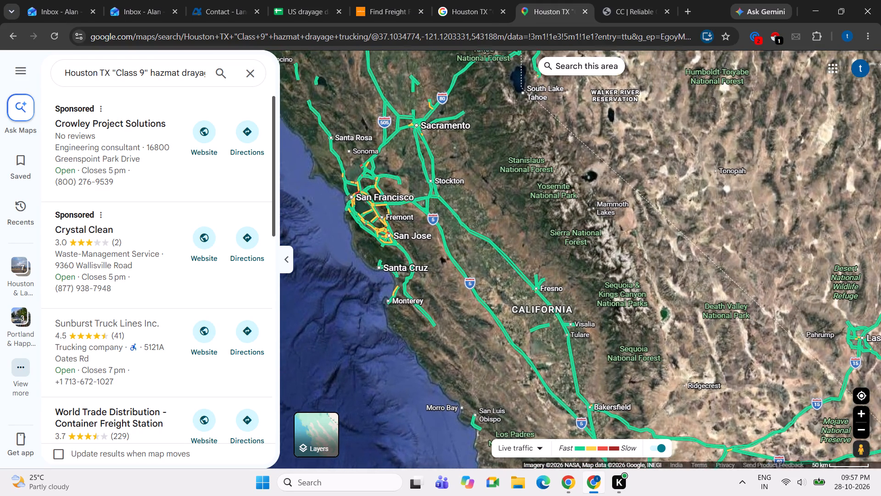
pyautogui.scroll(1, 353, 390)
pyautogui.scroll(-4, 353, 390)
pyautogui.moveTo(388, 412); pyautogui.dragTo(354, 294)
pyautogui.scroll(1, 388, 361)
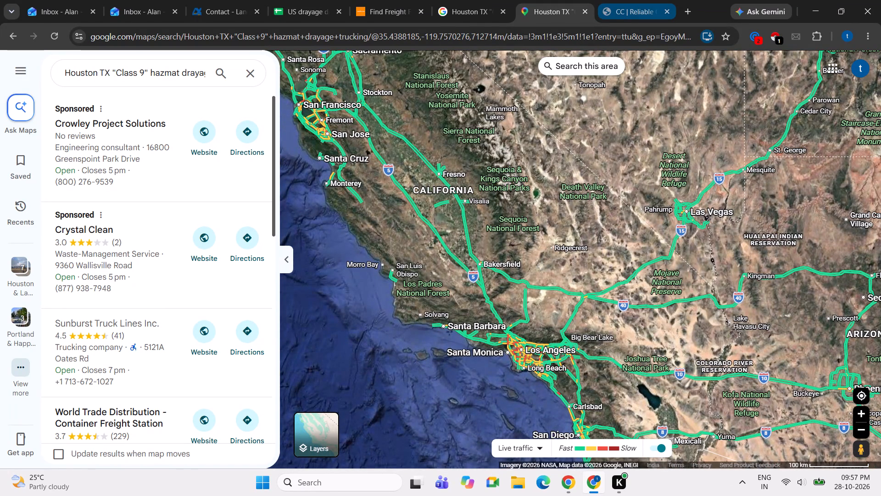
# Look up Seattle, WA on the map and examine where it lies along the West Coast.
pyautogui.click(247, 71)
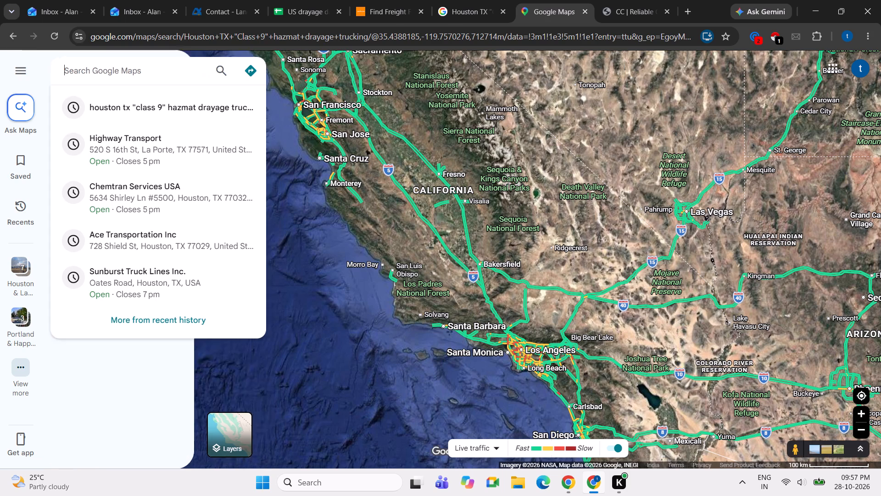
pyautogui.write('sea')
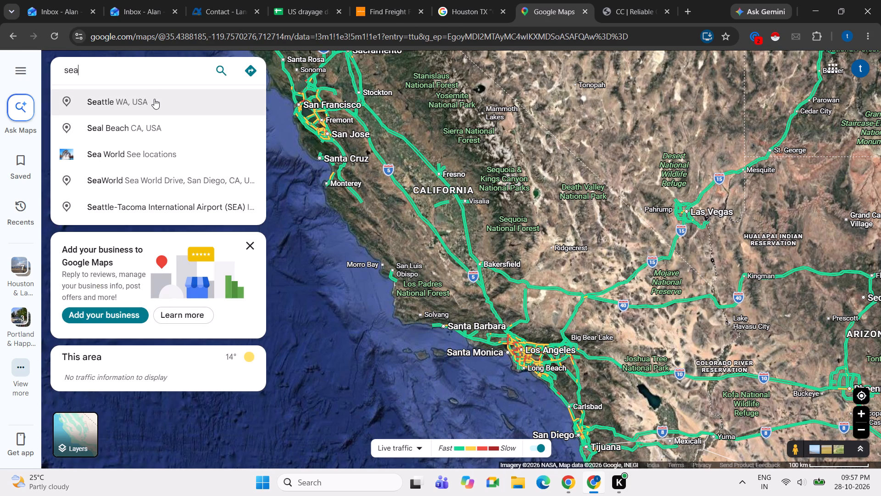
pyautogui.click(154, 99)
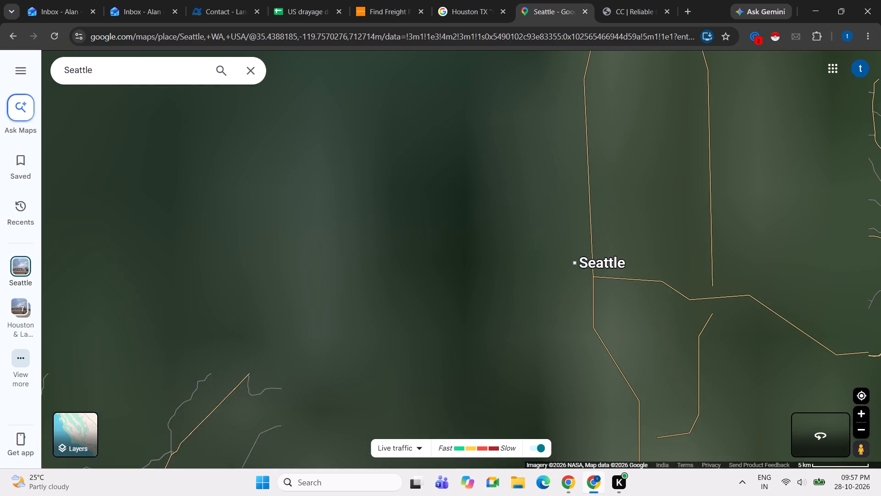
pyautogui.scroll(-11, 513, 249)
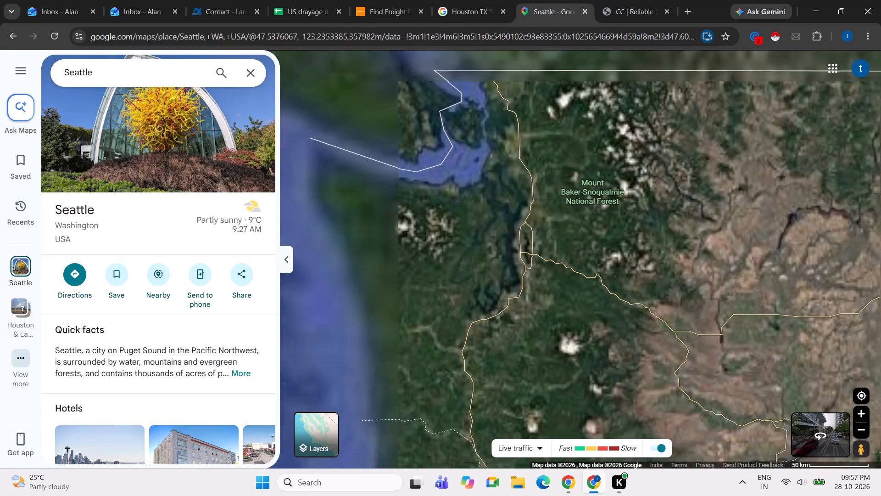
pyautogui.scroll(-3, 513, 254)
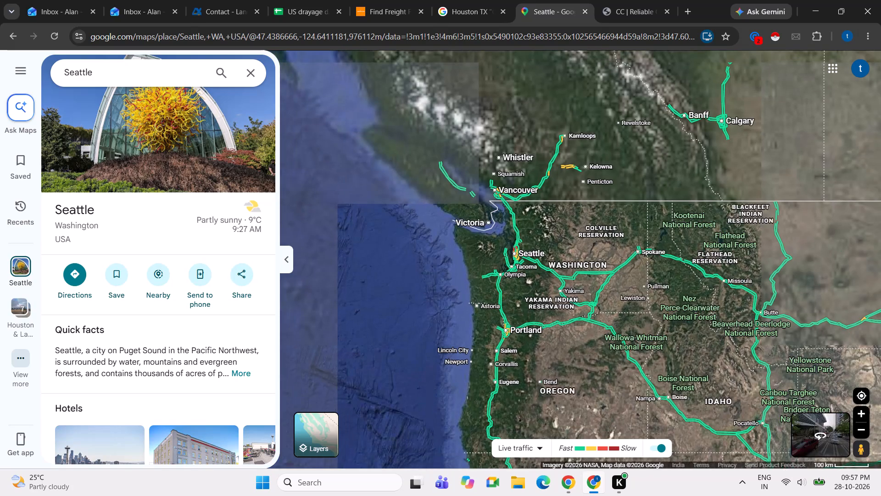
pyautogui.scroll(-3, 516, 290)
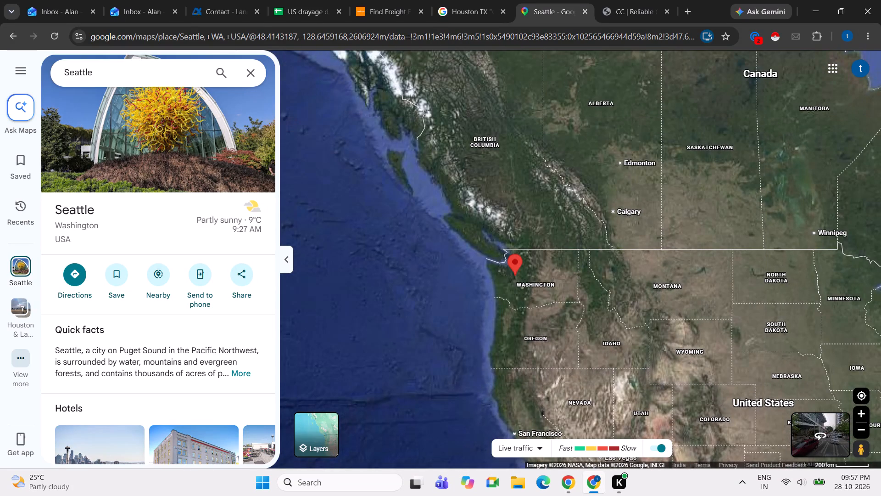
pyautogui.scroll(-1, 490, 334)
pyautogui.moveTo(468, 368); pyautogui.dragTo(427, 299)
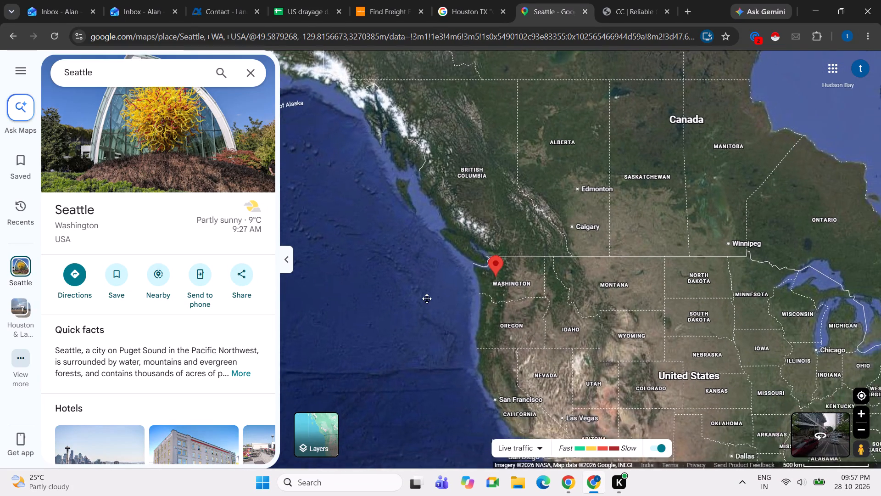
pyautogui.moveTo(427, 299); pyautogui.dragTo(434, 280)
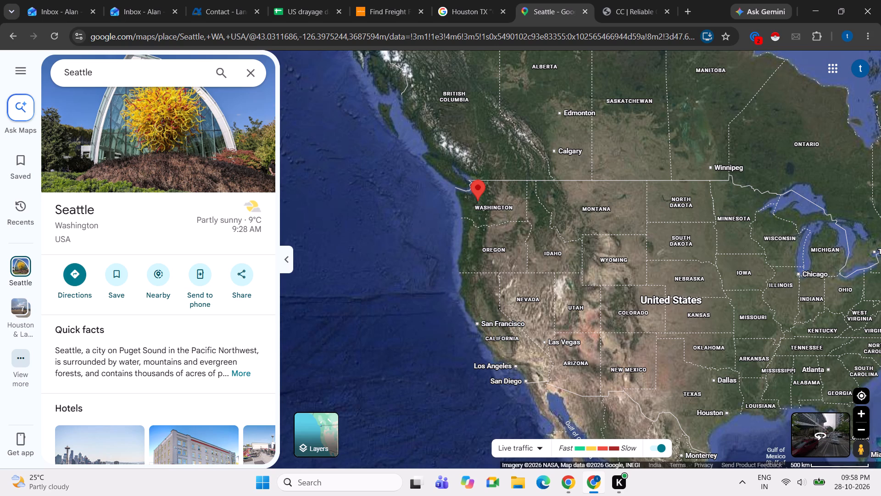
# Examine the United States map from the Seattle marker and West Coast across to the Gulf and East Coast.
pyautogui.scroll(2, 418, 373)
pyautogui.moveTo(505, 386); pyautogui.dragTo(415, 334)
pyautogui.scroll(-1, 453, 341)
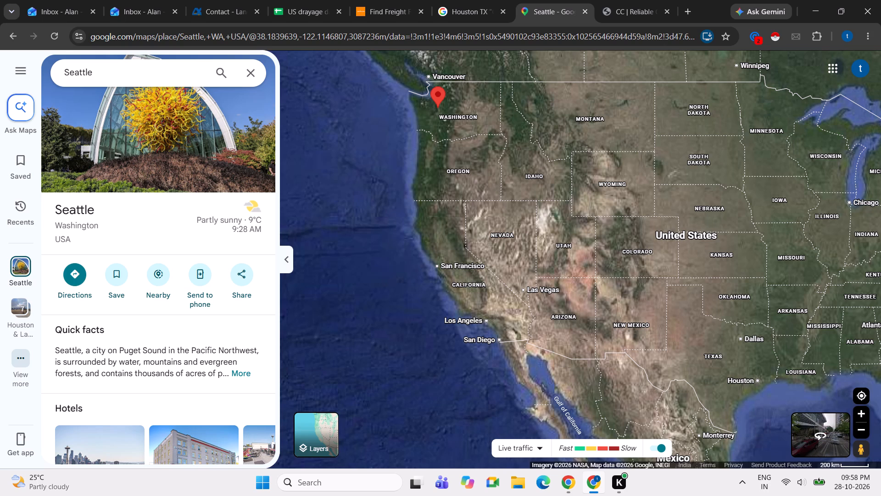
pyautogui.scroll(-1, 691, 361)
pyautogui.scroll(2, 410, 375)
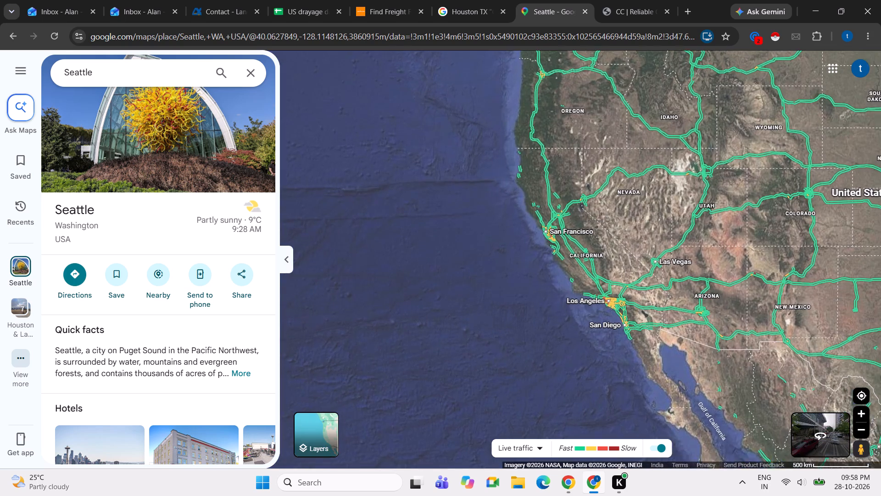
pyautogui.moveTo(558, 385); pyautogui.dragTo(355, 360)
pyautogui.scroll(-1, 449, 353)
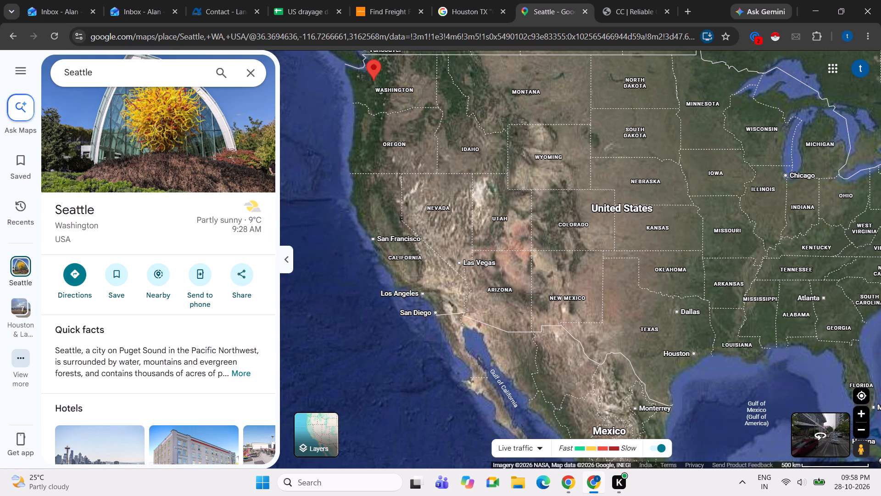
pyautogui.moveTo(738, 420); pyautogui.dragTo(656, 442)
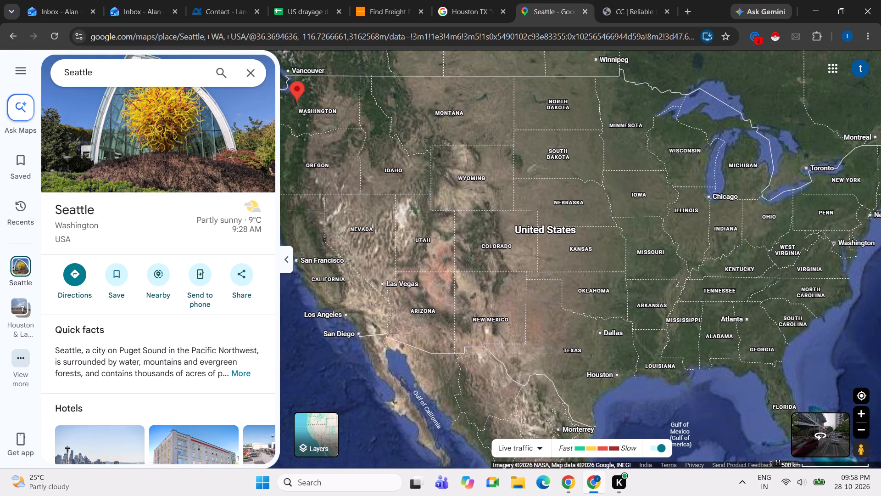
pyautogui.moveTo(656, 442); pyautogui.dragTo(664, 434)
pyautogui.scroll(2, 647, 263)
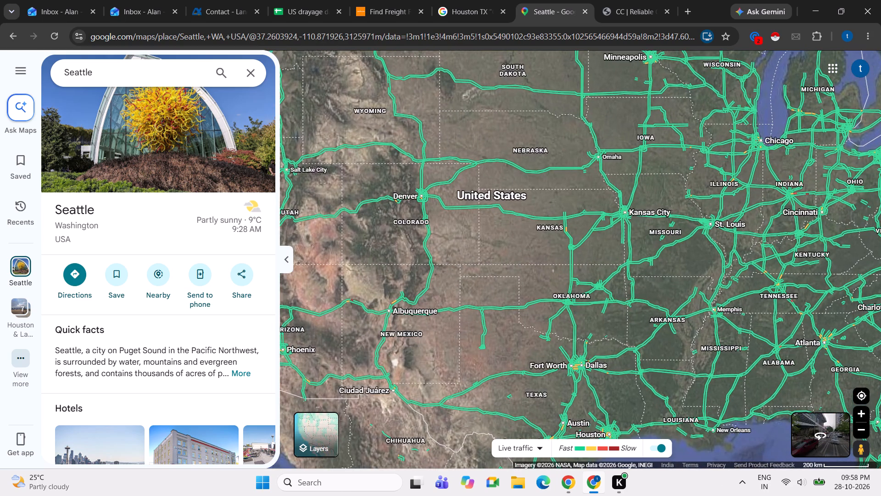
pyautogui.moveTo(641, 287); pyautogui.dragTo(645, 434)
pyautogui.scroll(-2, 620, 349)
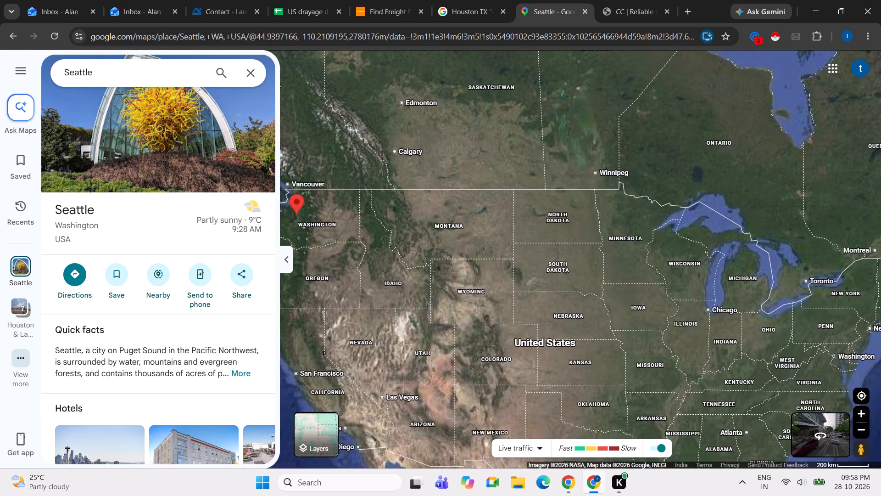
pyautogui.scroll(-1, 612, 353)
pyautogui.moveTo(605, 395); pyautogui.dragTo(546, 293)
# Look up Atlanta, GA on the map and examine its location within the eastern United States.
pyautogui.click(244, 71)
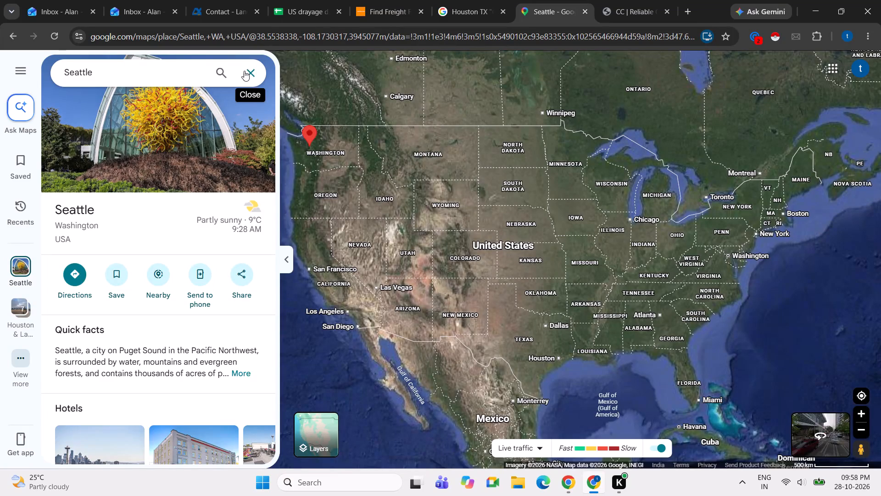
pyautogui.write('at')
pyautogui.press('l')
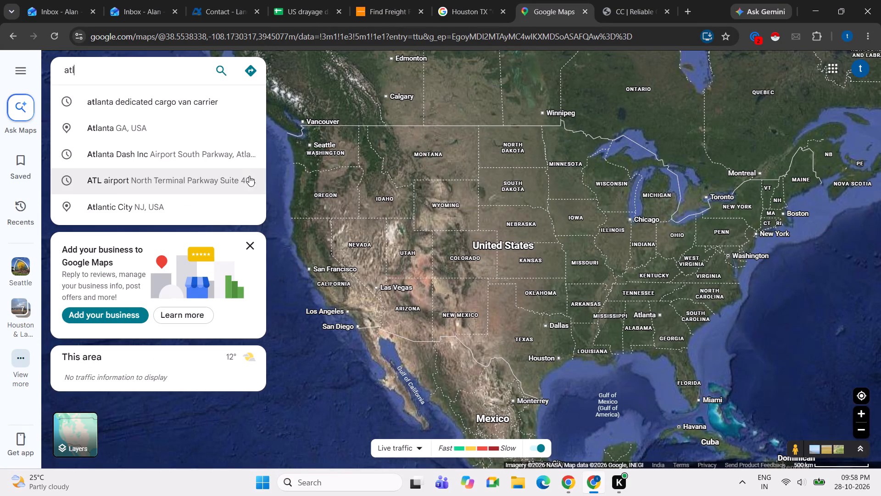
pyautogui.click(163, 123)
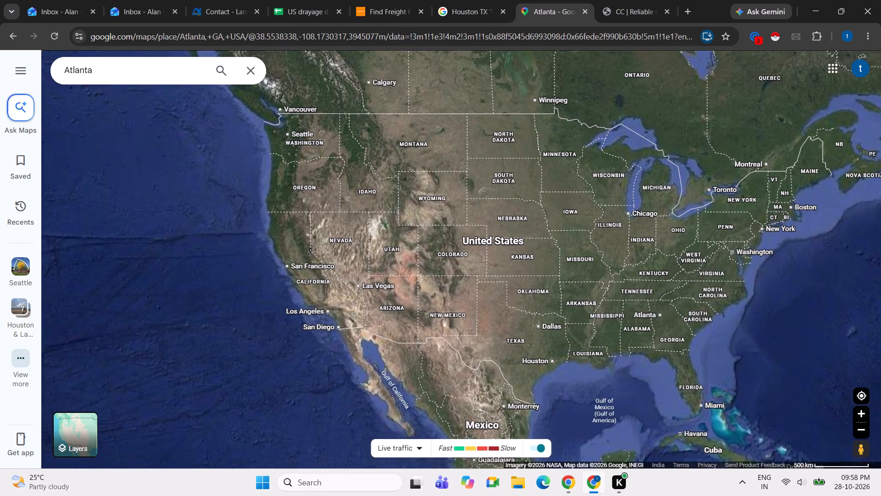
pyautogui.scroll(-7, 551, 355)
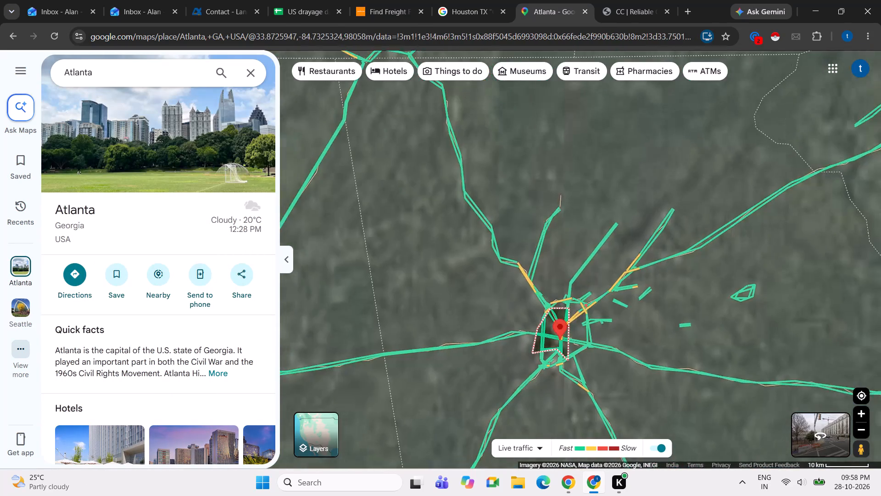
pyautogui.scroll(-9, 549, 354)
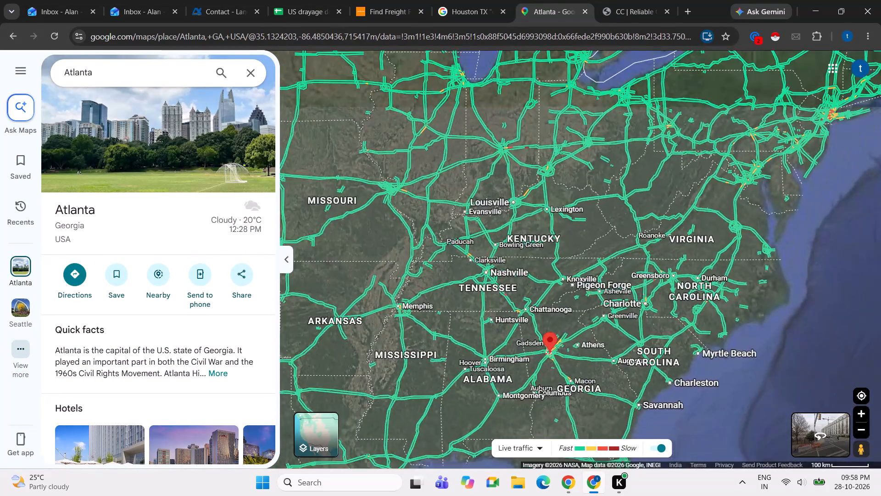
pyautogui.scroll(-3, 549, 354)
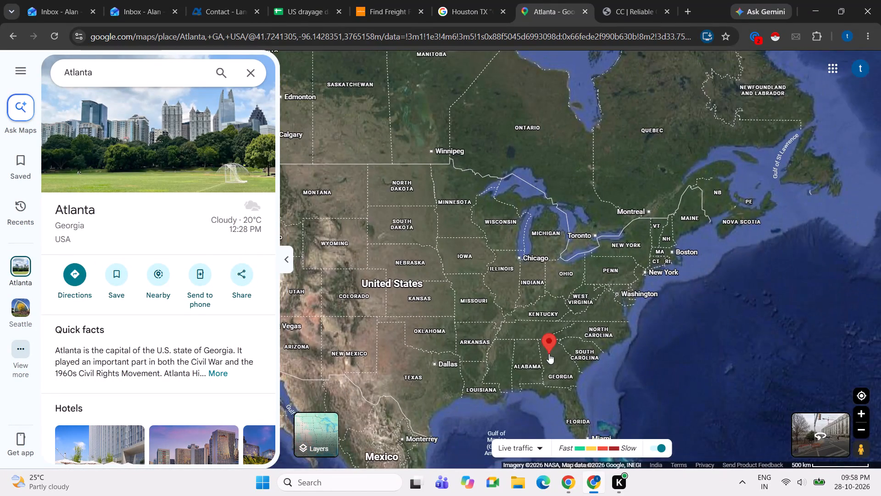
# Look up Atlanta's ATL airport, examine its location within the United States, and clear the place search.
pyautogui.click(141, 77)
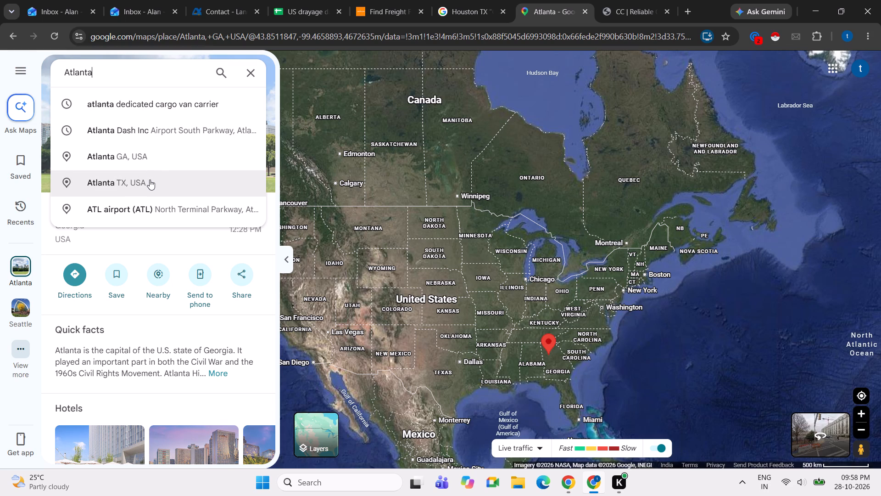
pyautogui.click(153, 206)
pyautogui.scroll(-5, 376, 322)
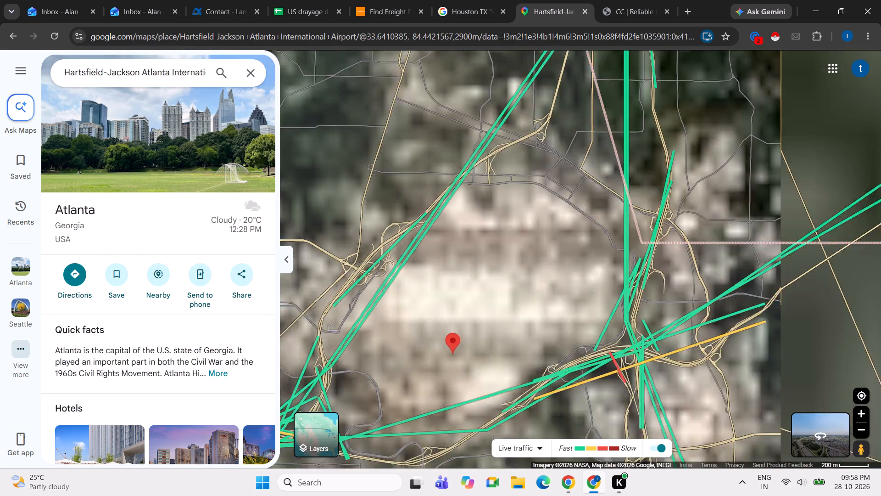
pyautogui.scroll(-11, 384, 328)
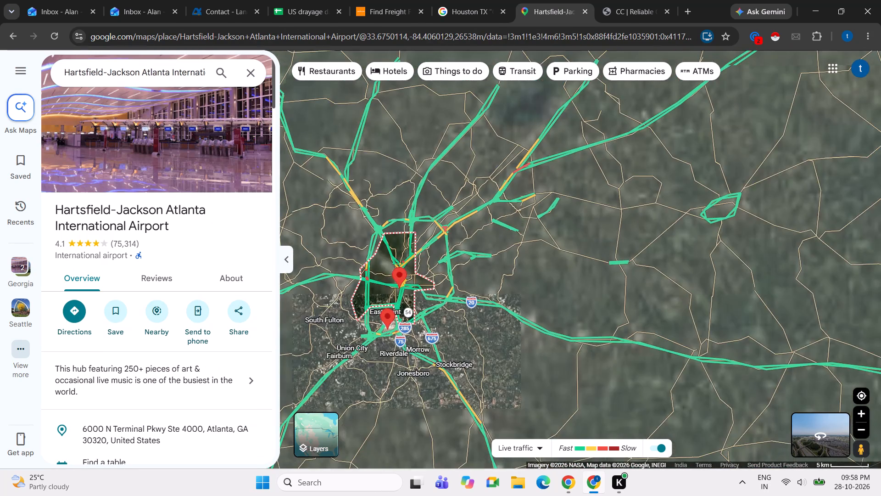
pyautogui.scroll(-13, 384, 328)
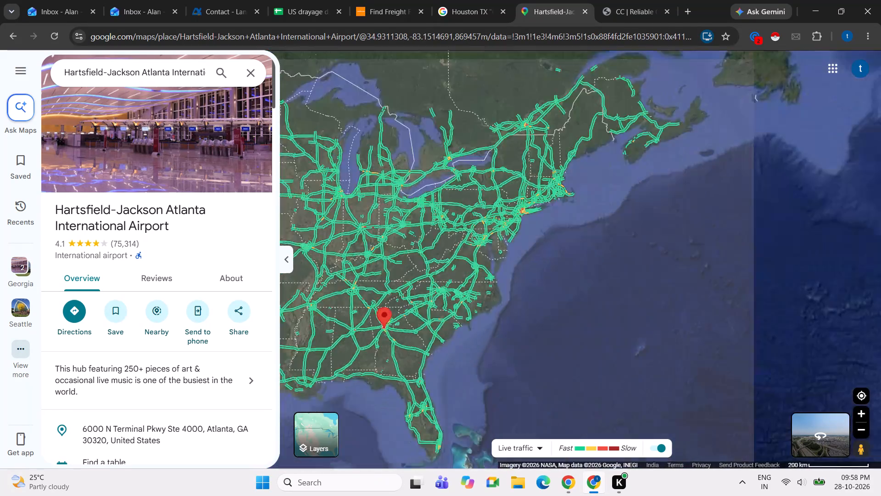
pyautogui.scroll(-2, 384, 328)
pyautogui.moveTo(367, 367); pyautogui.dragTo(531, 355)
pyautogui.scroll(2, 436, 331)
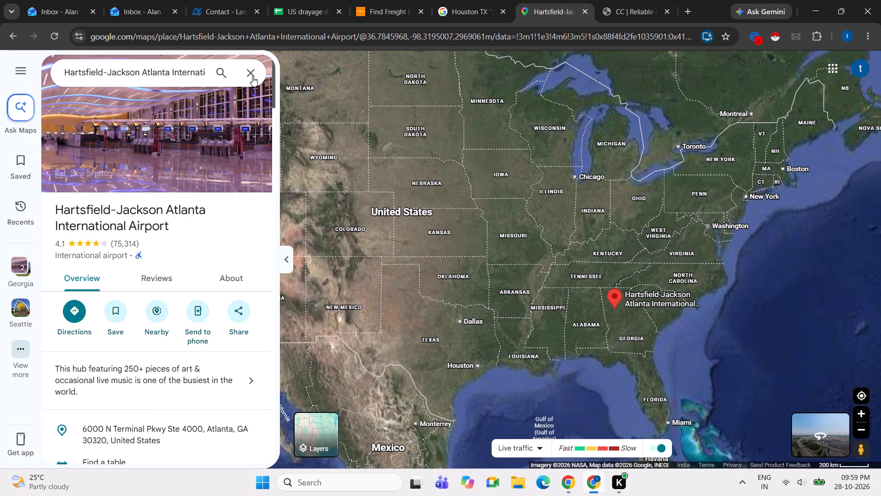
pyautogui.click(252, 76)
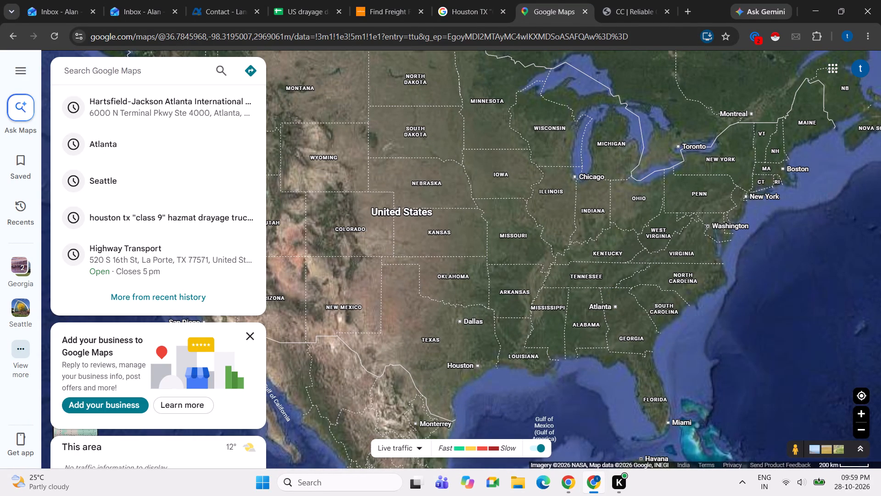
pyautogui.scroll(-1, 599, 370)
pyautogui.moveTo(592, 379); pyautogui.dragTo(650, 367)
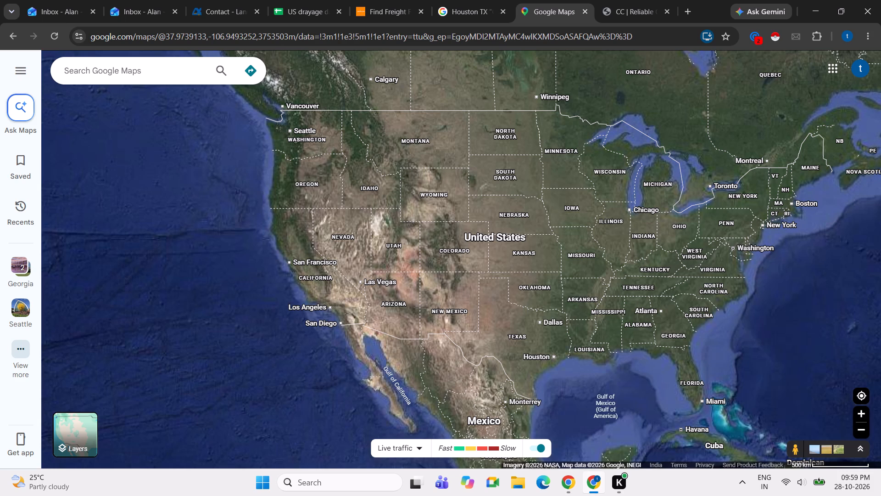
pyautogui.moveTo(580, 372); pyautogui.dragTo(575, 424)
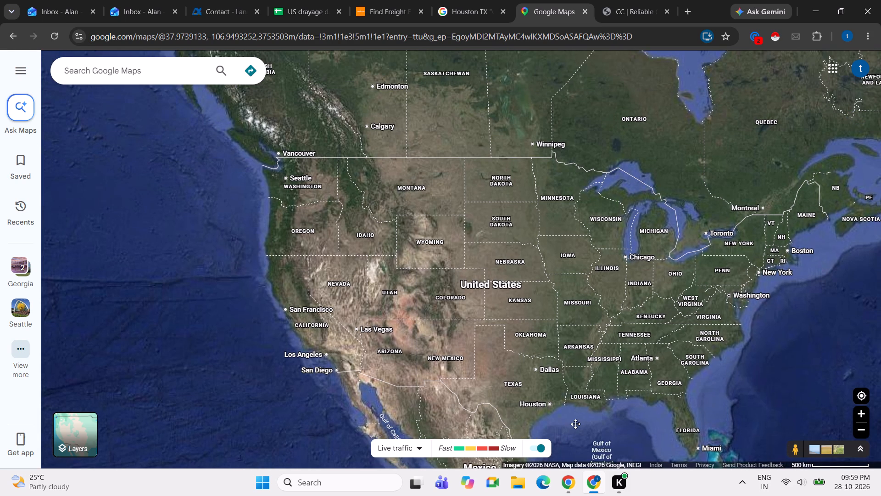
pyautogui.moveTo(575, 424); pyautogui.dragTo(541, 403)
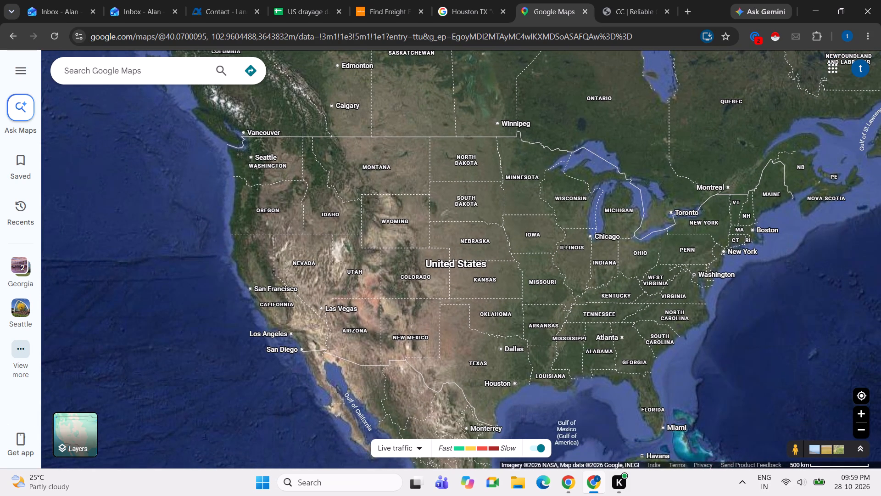